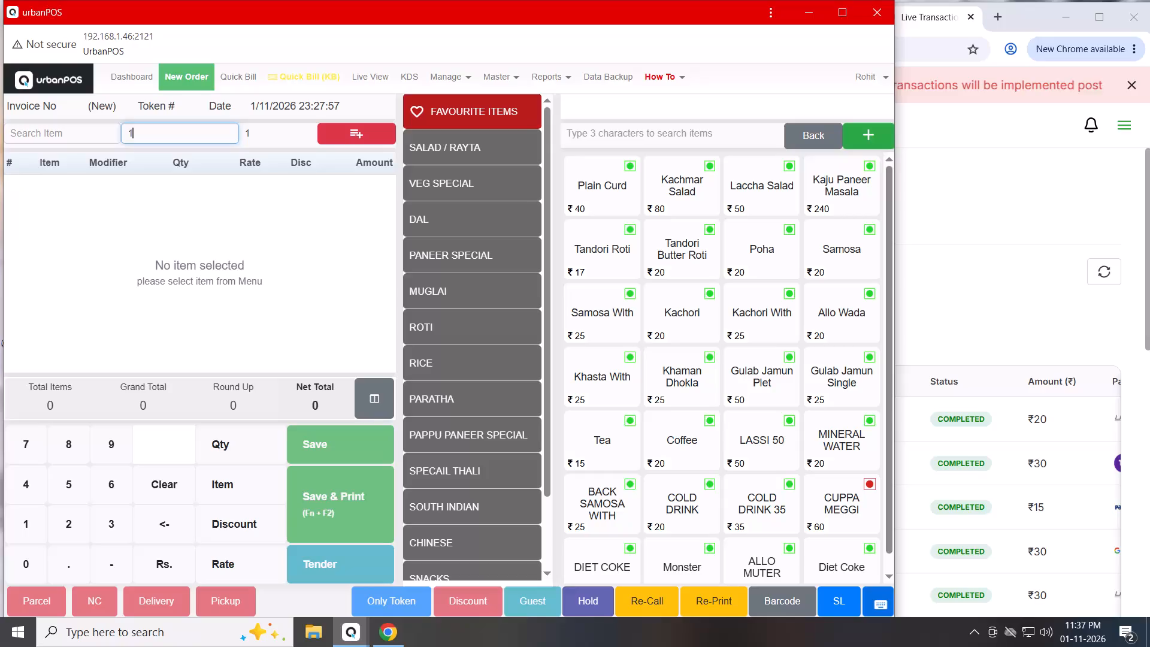
# Add one Tea, item code 1, to the new order, and save and print the bill.
pyautogui.press('Return')
pyautogui.press('Return')
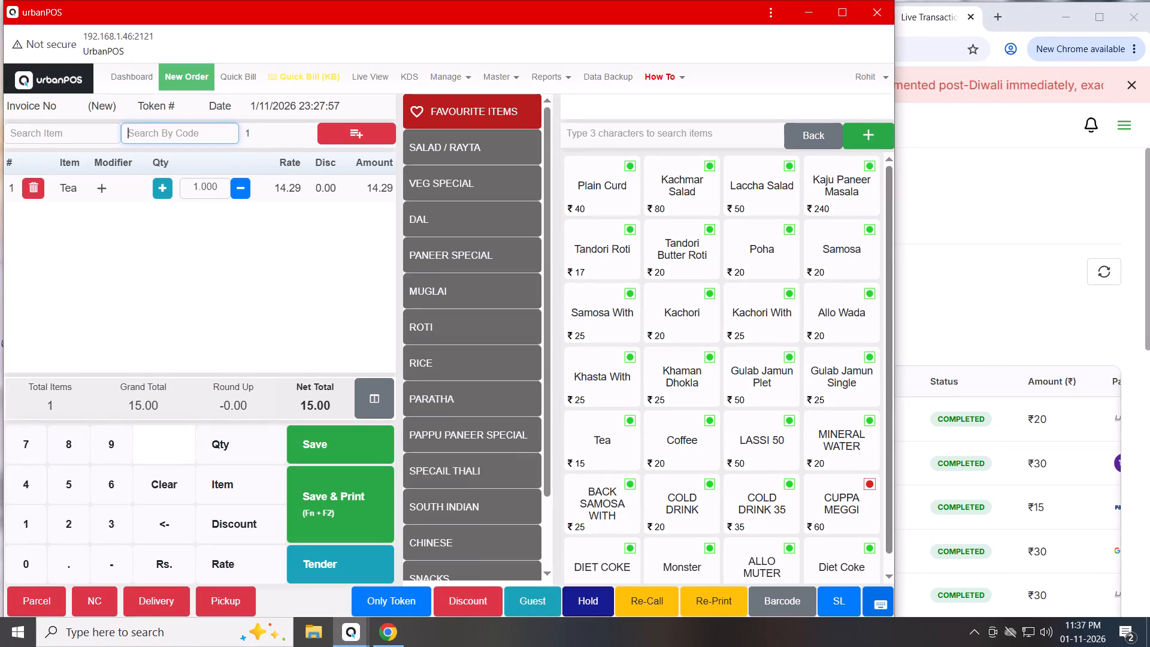
pyautogui.press('F2')
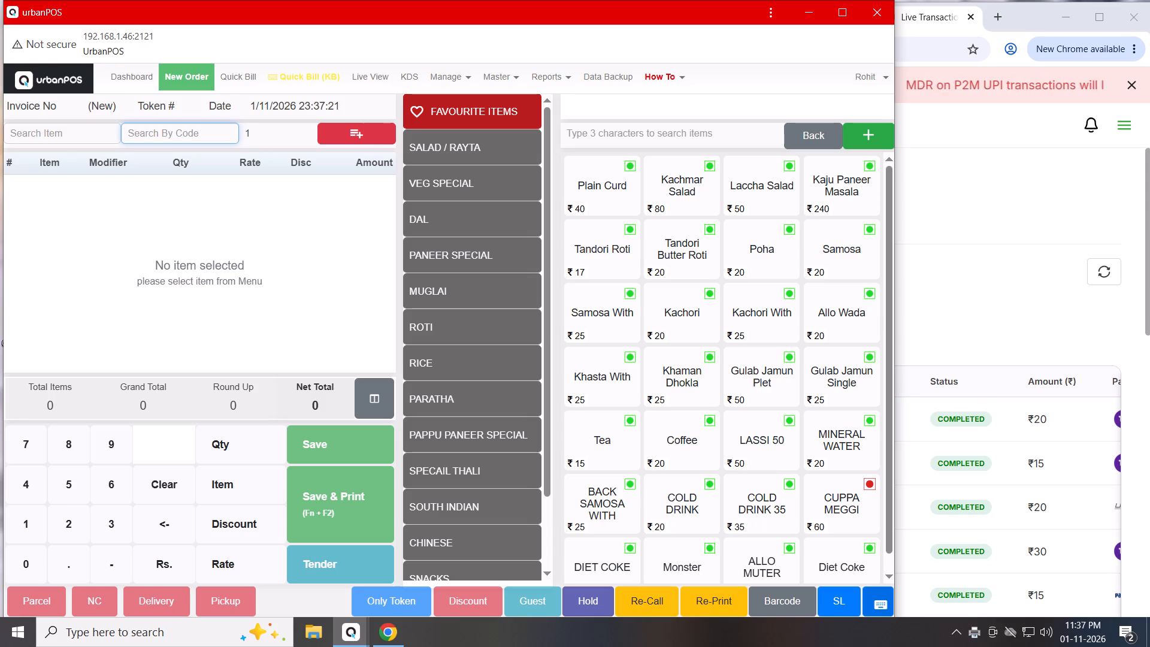
# Bill one unit of the item with code 02, and save and print the order.
pyautogui.write('02')
pyautogui.press('Return')
pyautogui.press('Return')
pyautogui.press('F2')
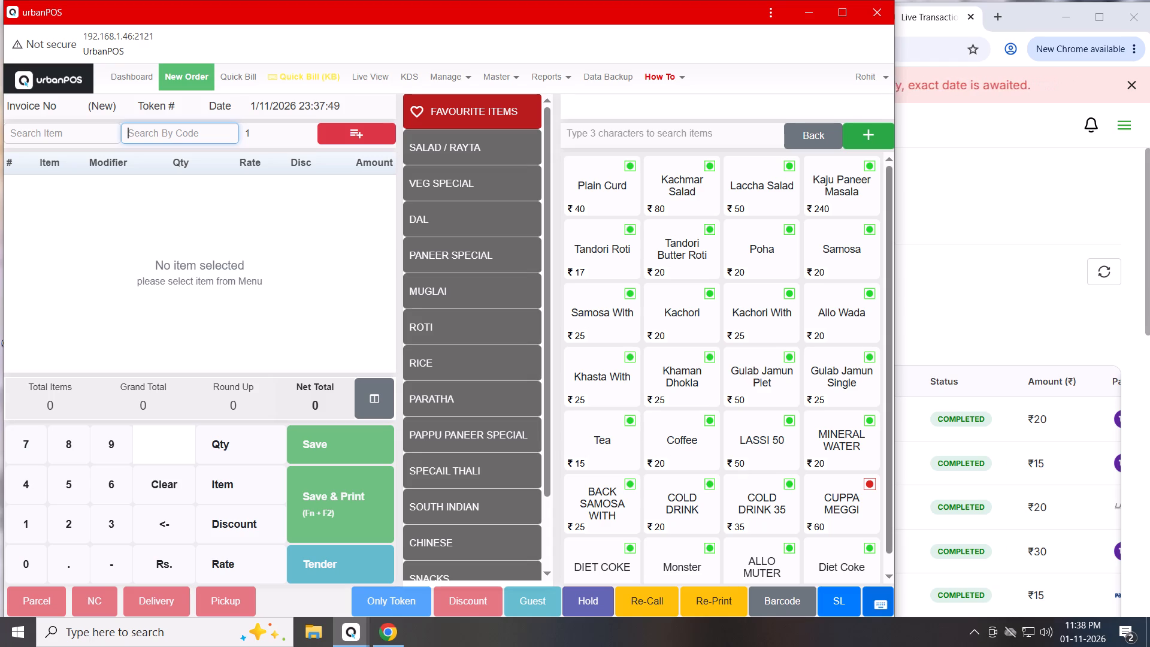
# Bill two Teas using item code 1, and save and print the order.
pyautogui.press('1')
pyautogui.press('Return')
pyautogui.press('2')
pyautogui.press('Return')
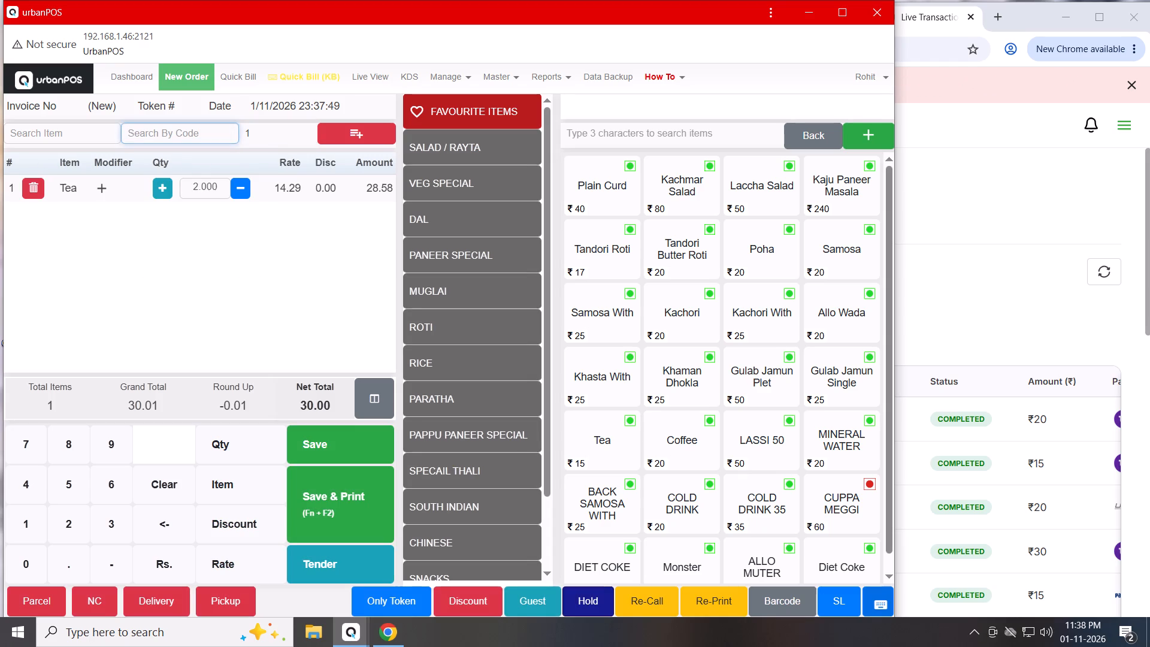
pyautogui.press('F2')
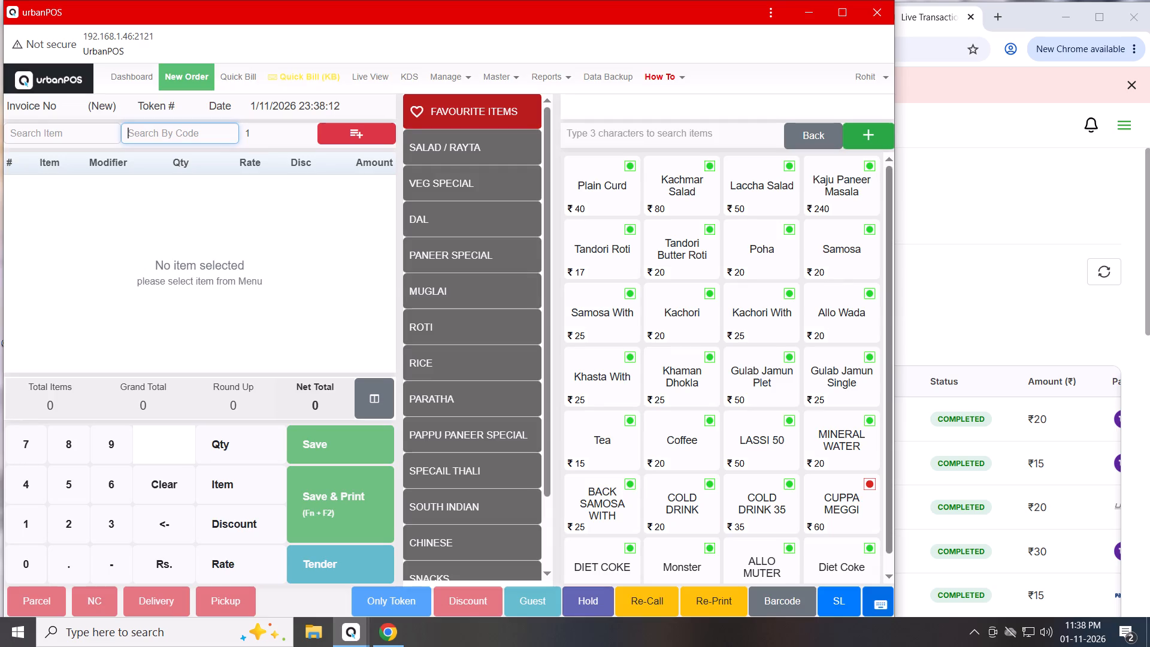
# Find Dal Fry by name and add it to the new order with quantity 2.
pyautogui.click(57, 130)
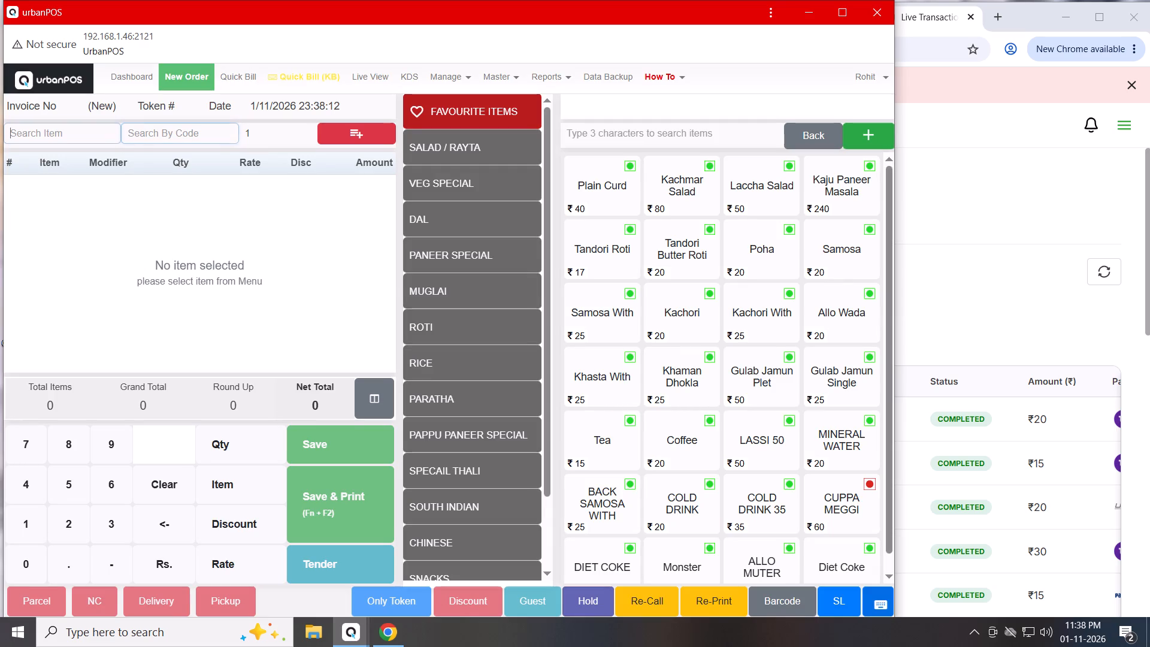
pyautogui.write('DAL')
pyautogui.press('Down')
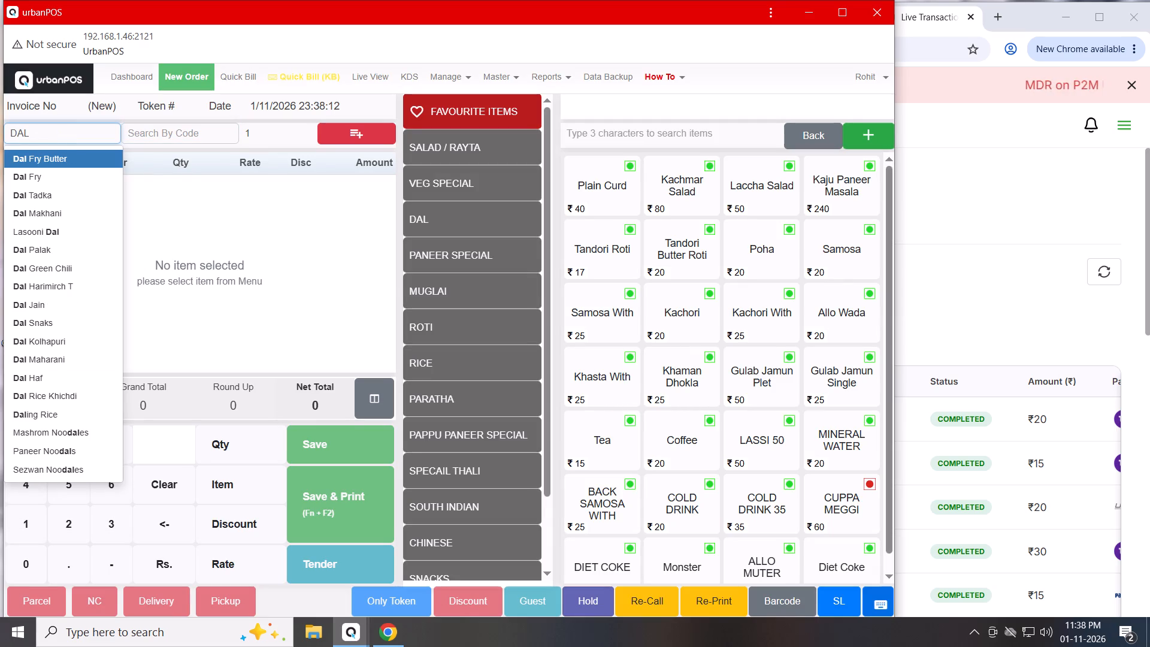
pyautogui.press('Return')
pyautogui.press('2')
pyautogui.press('Return')
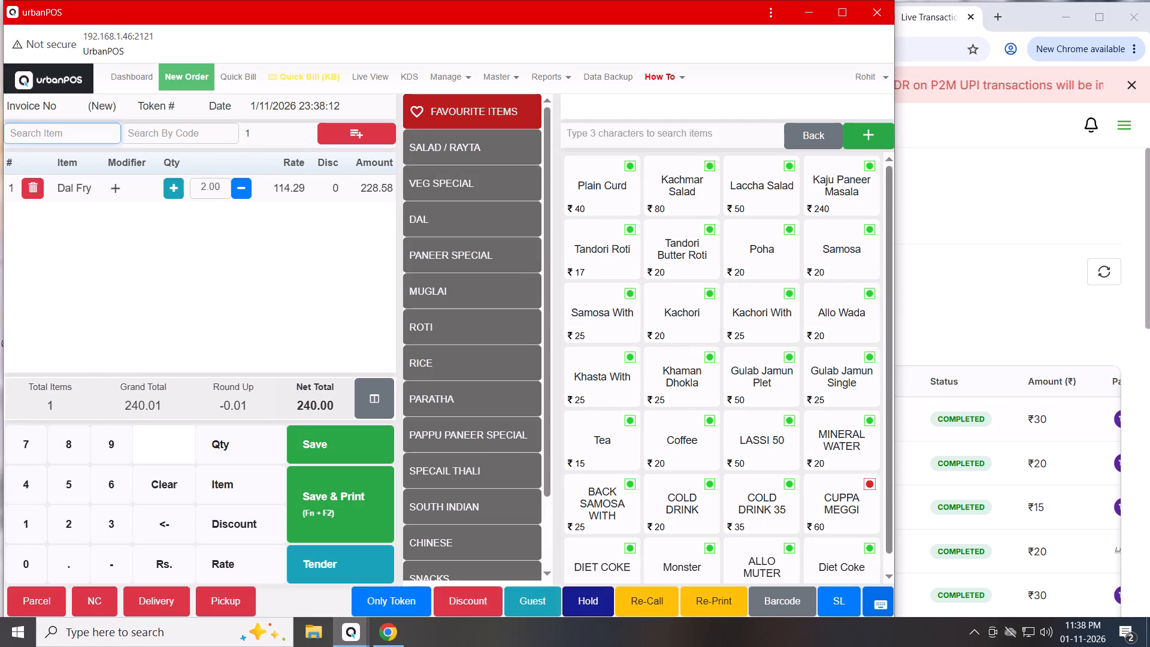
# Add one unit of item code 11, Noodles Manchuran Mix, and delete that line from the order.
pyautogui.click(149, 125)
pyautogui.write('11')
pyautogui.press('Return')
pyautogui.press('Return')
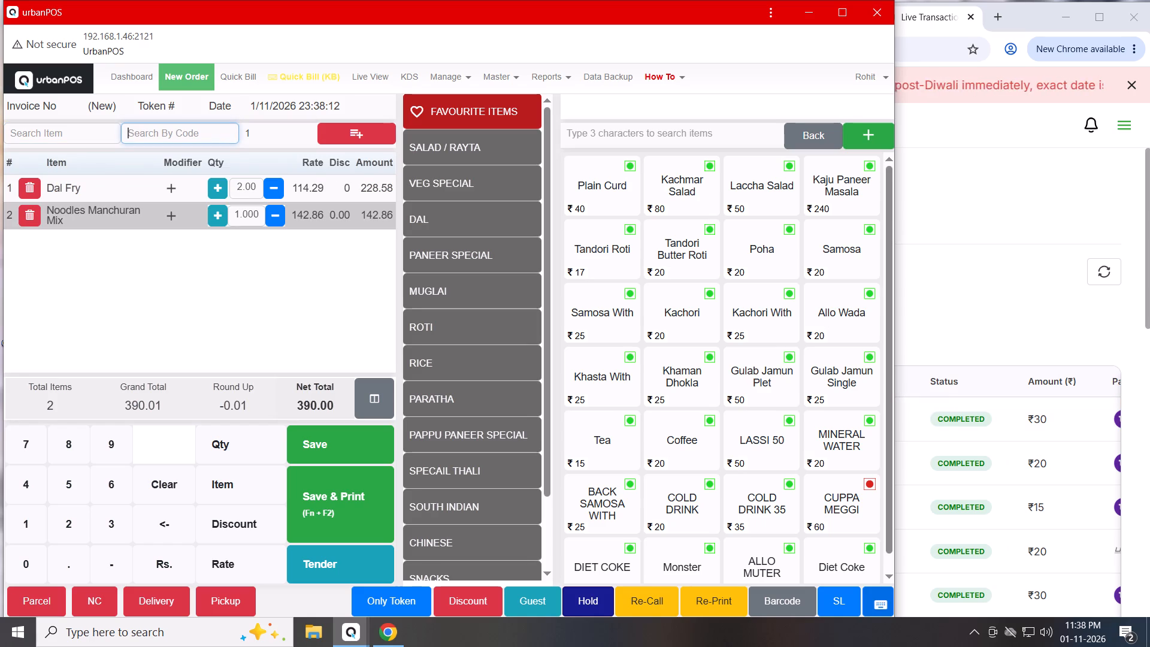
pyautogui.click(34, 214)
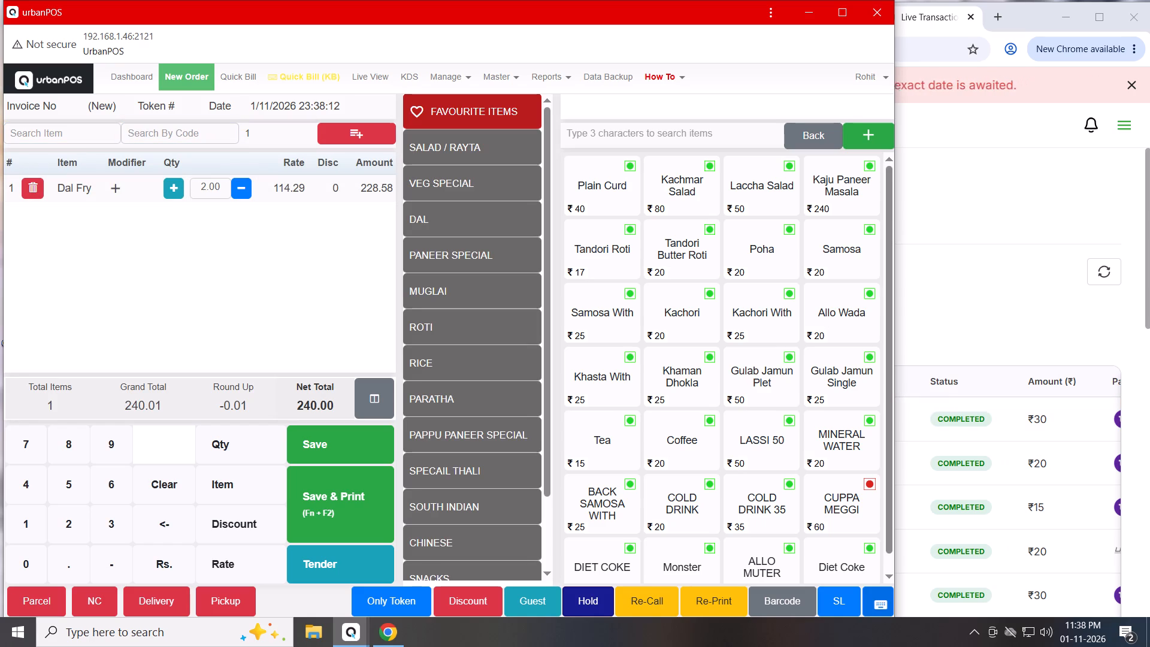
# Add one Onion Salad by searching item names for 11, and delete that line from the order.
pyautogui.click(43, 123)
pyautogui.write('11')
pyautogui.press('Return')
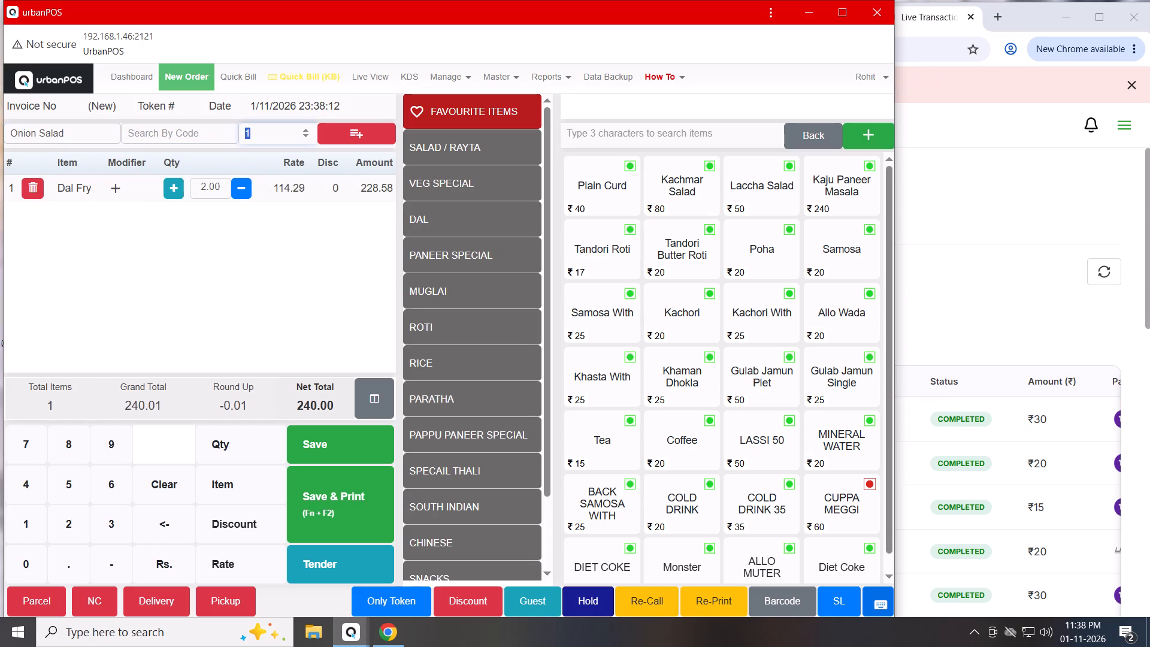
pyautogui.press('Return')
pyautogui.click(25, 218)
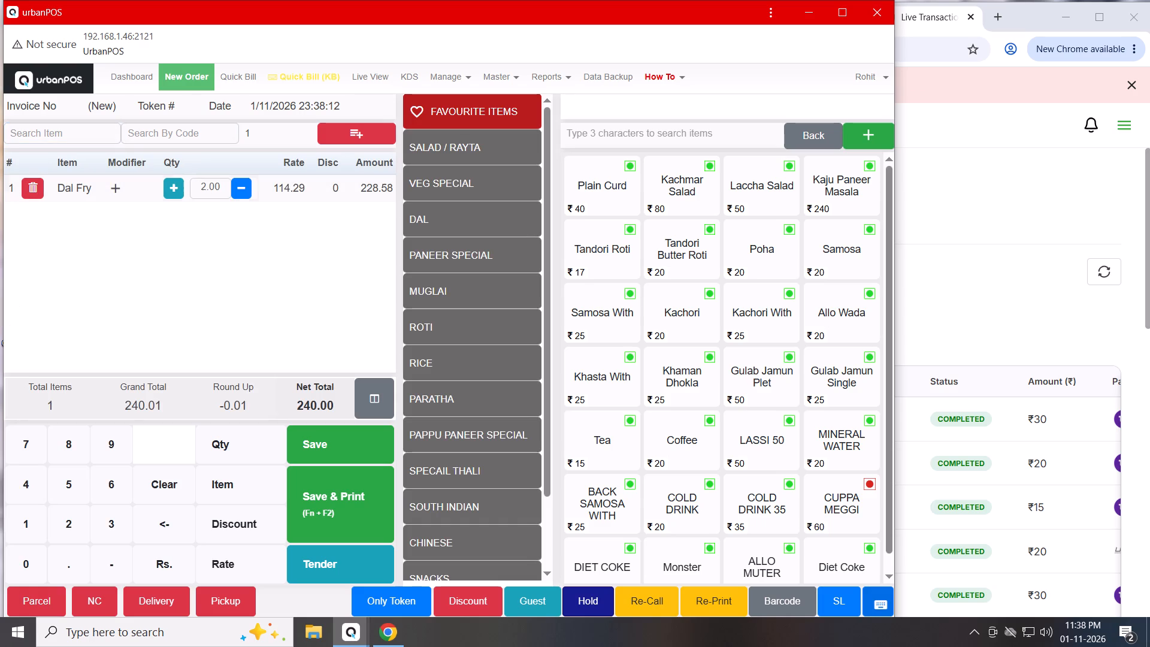
# Find Jeera Allo by name and add one to the order.
pyautogui.click(53, 125)
pyautogui.write('JEE')
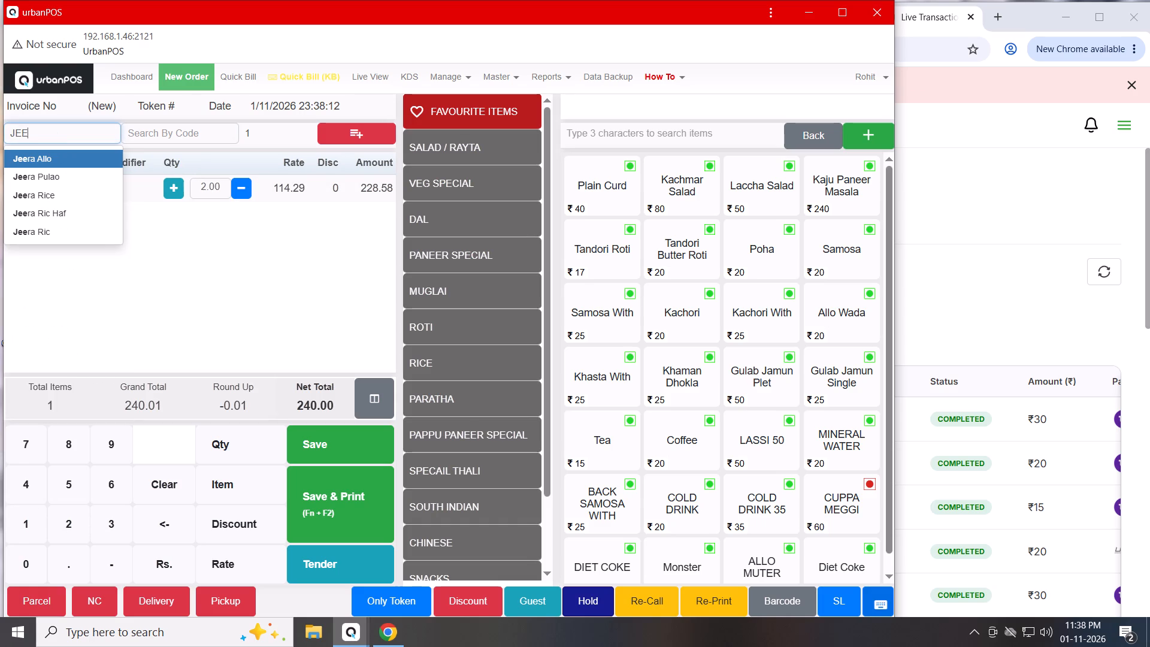
pyautogui.press('Return')
pyautogui.press('Return')
# Search item names for HAF and add one Jeera Ric Haf to the order.
pyautogui.write('HAF')
pyautogui.press('Down')
pyautogui.press('Down')
pyautogui.press('Return')
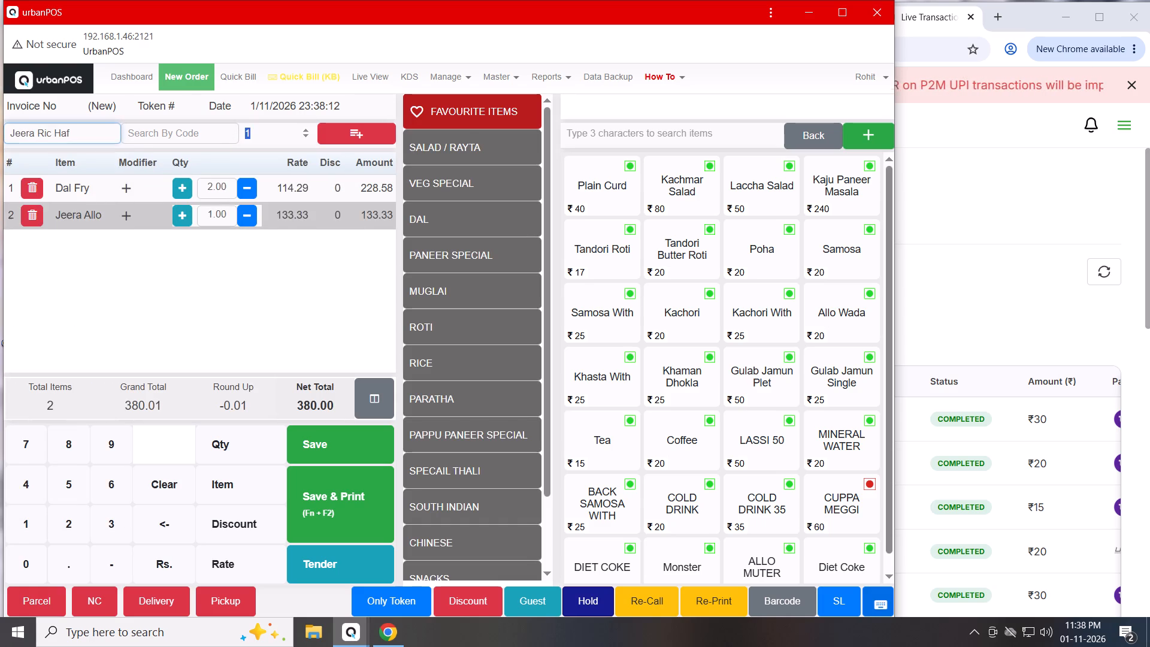
pyautogui.press('Return')
# Find Tandori Butter Roti by name and add it to the order with quantity 6.
pyautogui.write('ROTI')
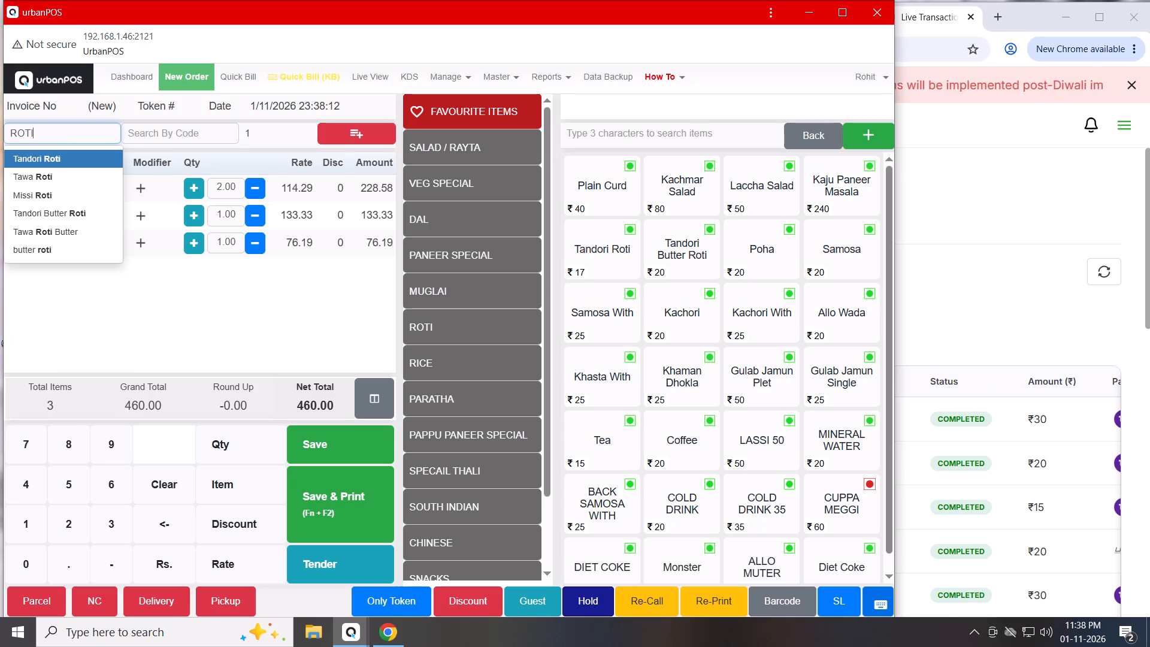
pyautogui.press('Down')
pyautogui.press('Down')
pyautogui.press('Down')
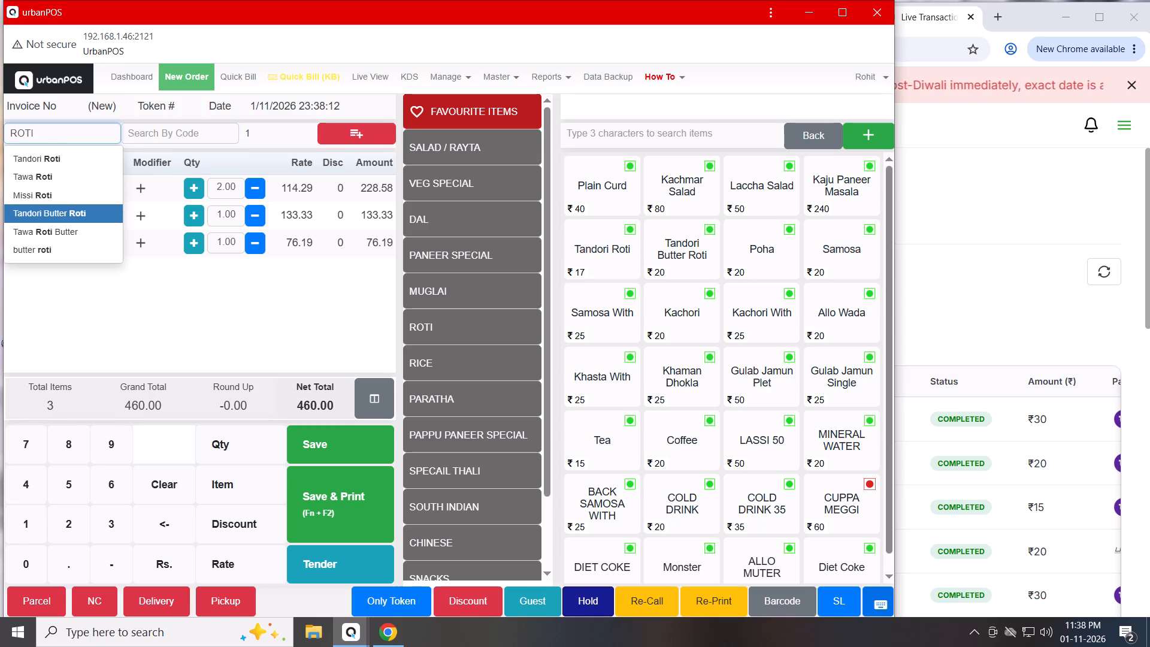
pyautogui.press('Return')
pyautogui.press('6')
pyautogui.press('Return')
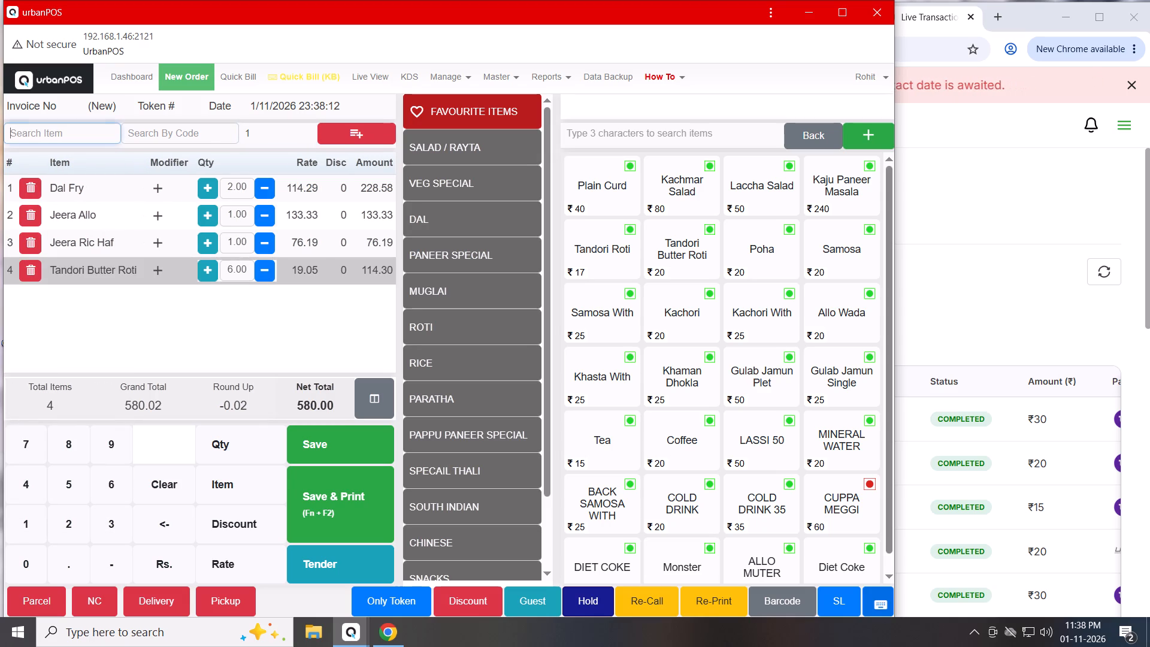
# Find Tandori Roti by name and add it to the order with quantity 2.
pyautogui.write('ROTI')
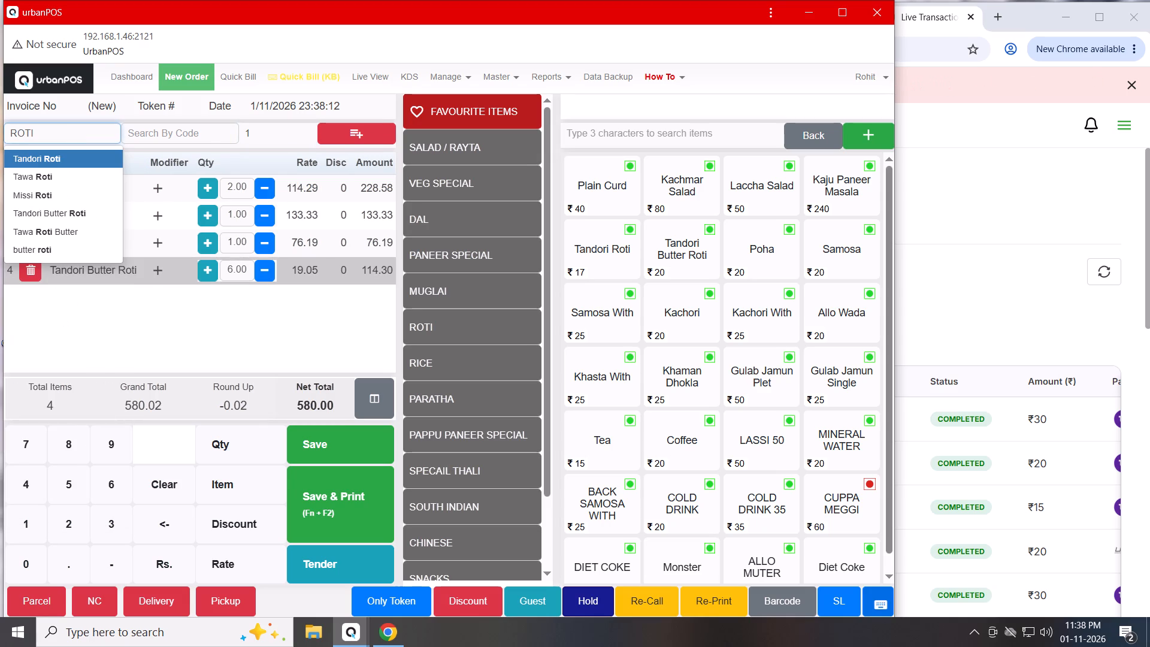
pyautogui.press('Return')
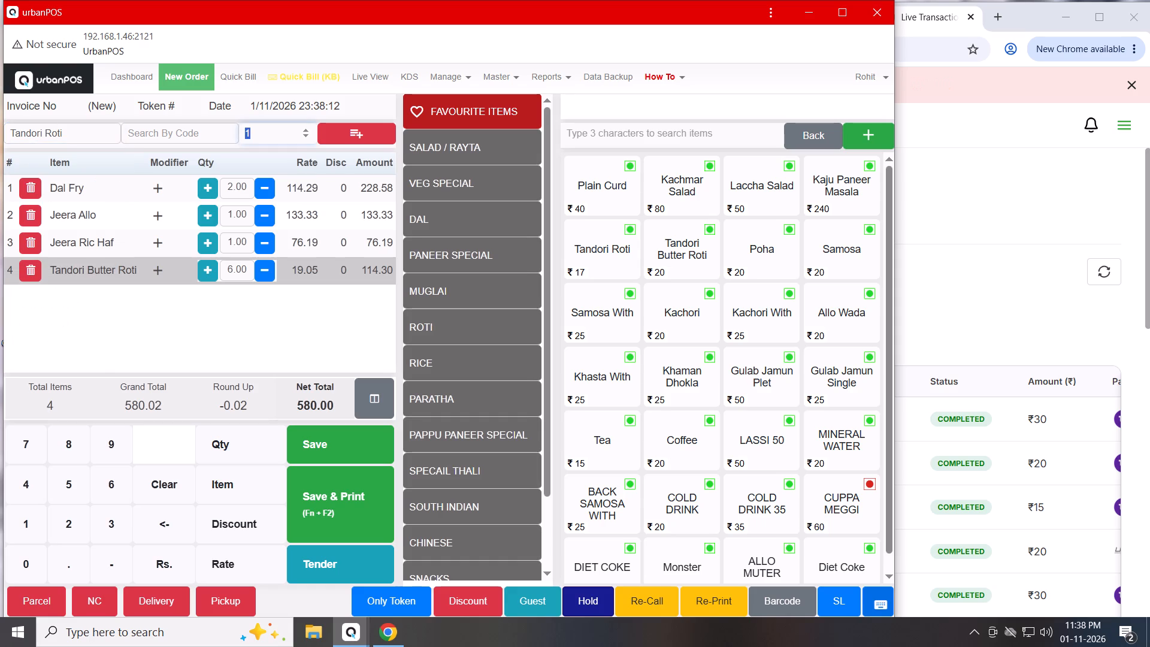
pyautogui.press('2')
pyautogui.press('Return')
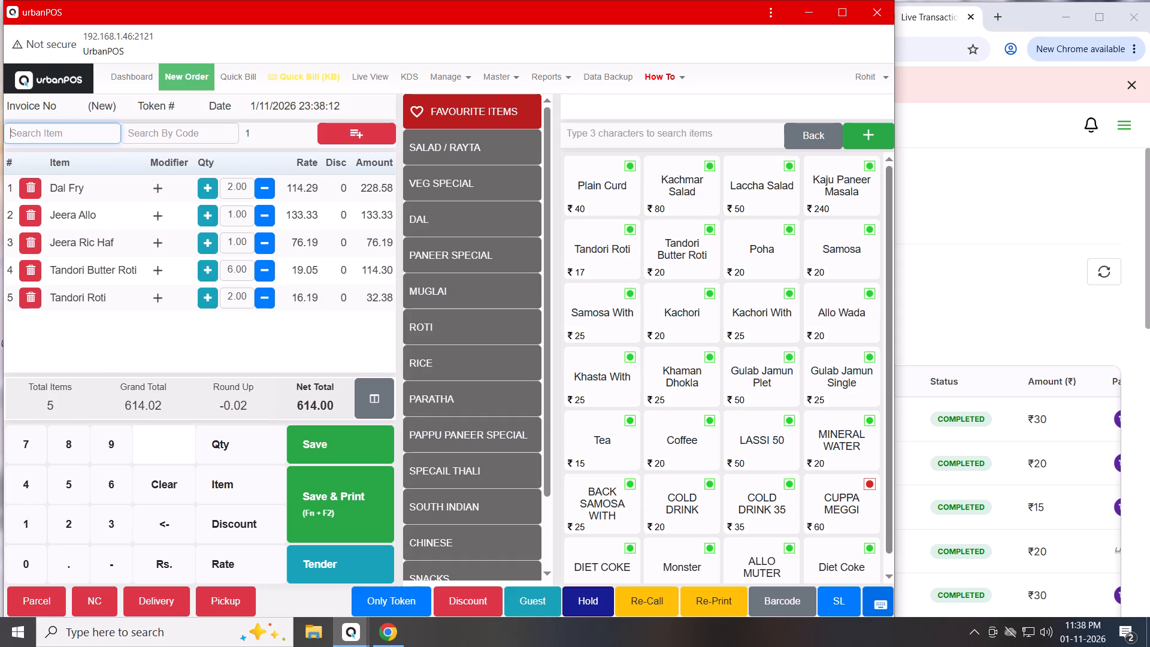
# Search item names for 200 and add one Coldrink 200ml to the order.
pyautogui.click(94, 138)
pyautogui.write('200')
pyautogui.press('Return')
pyautogui.press('Return')
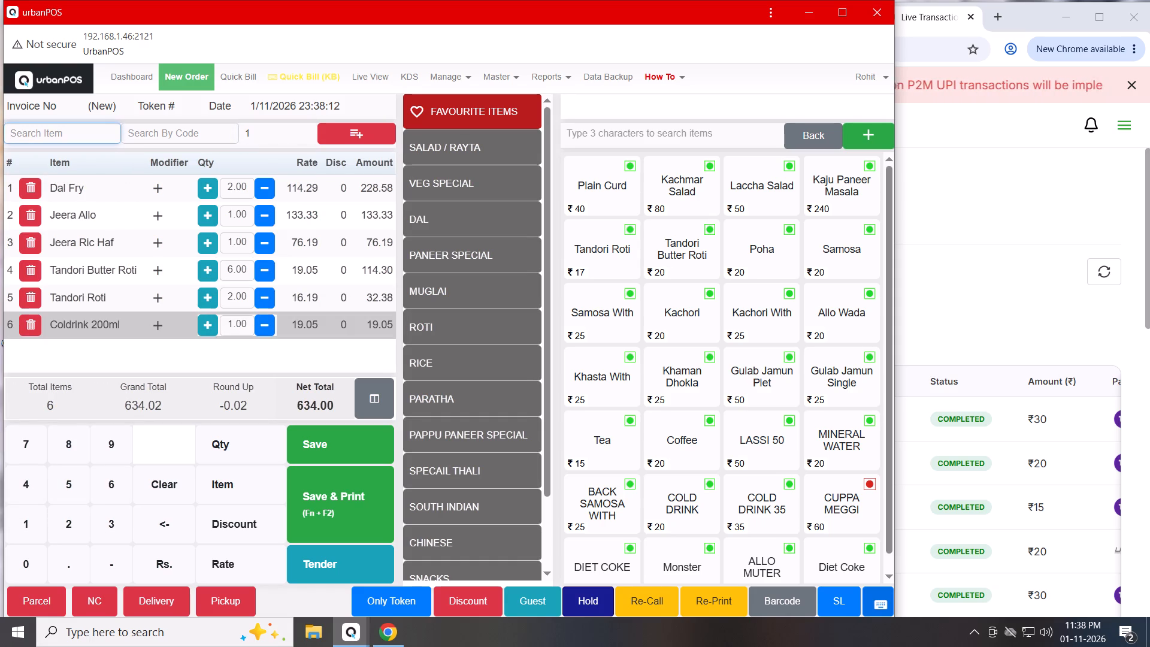
# Add one MINERAL WATER to the order using item code 006.
pyautogui.click(201, 144)
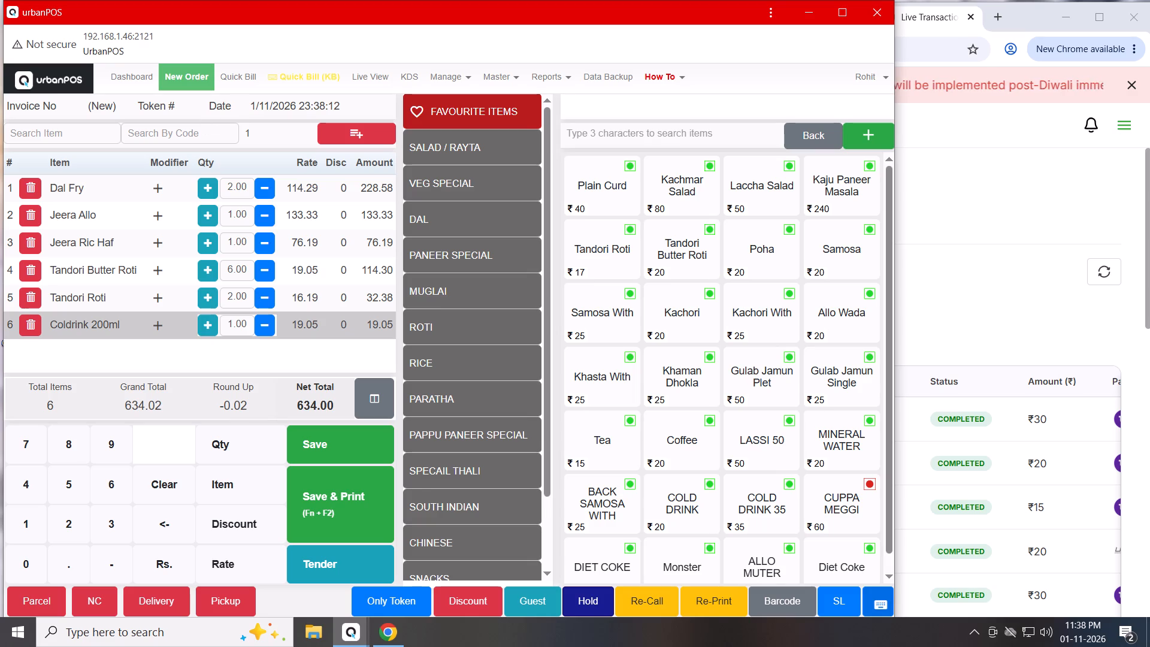
pyautogui.click(205, 124)
pyautogui.write('006')
pyautogui.press('Return')
pyautogui.press('Return')
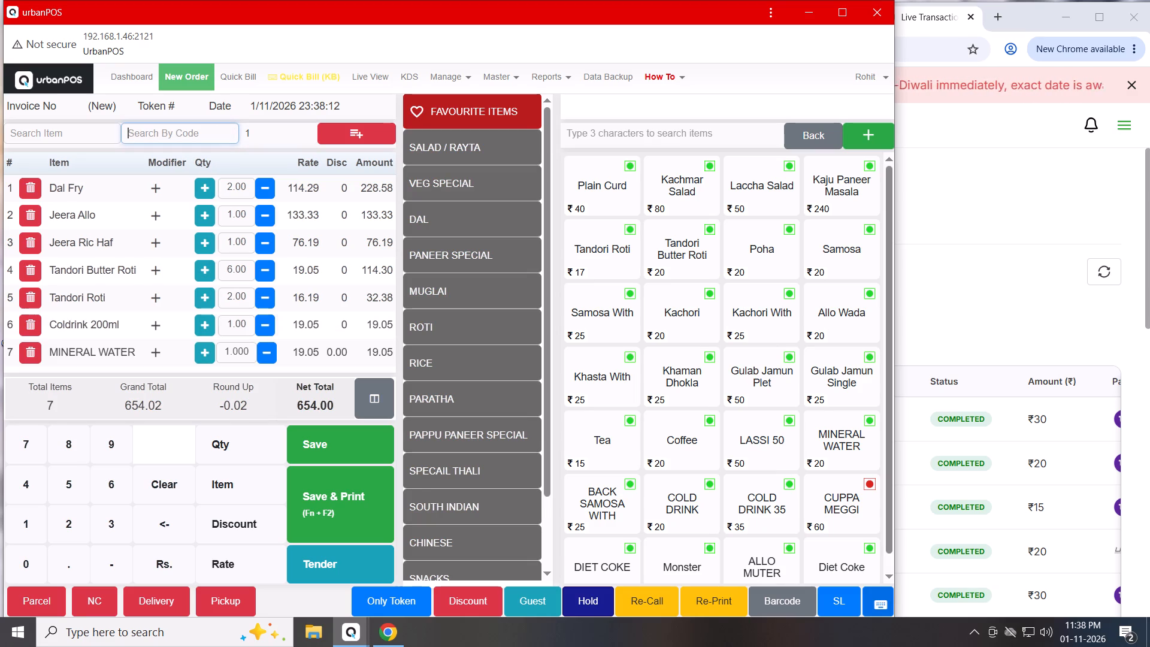
# Add one Masala Papad to the order using item code 4.
pyautogui.click(102, 131)
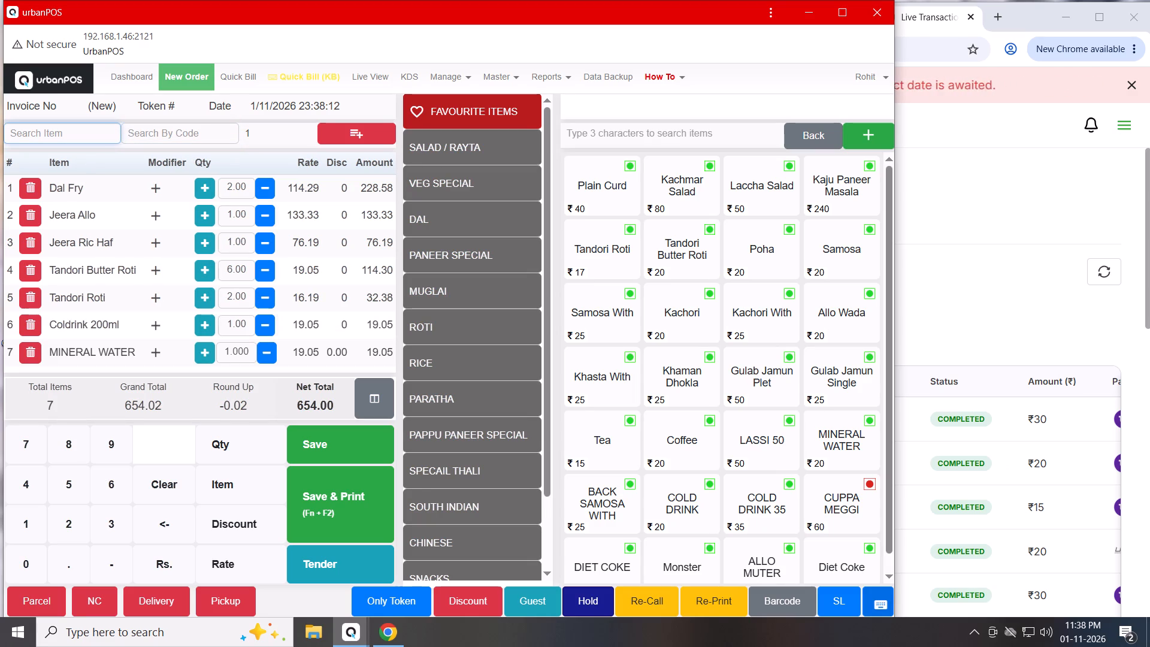
pyautogui.click(148, 128)
pyautogui.press('4')
pyautogui.press('Return')
pyautogui.press('Return')
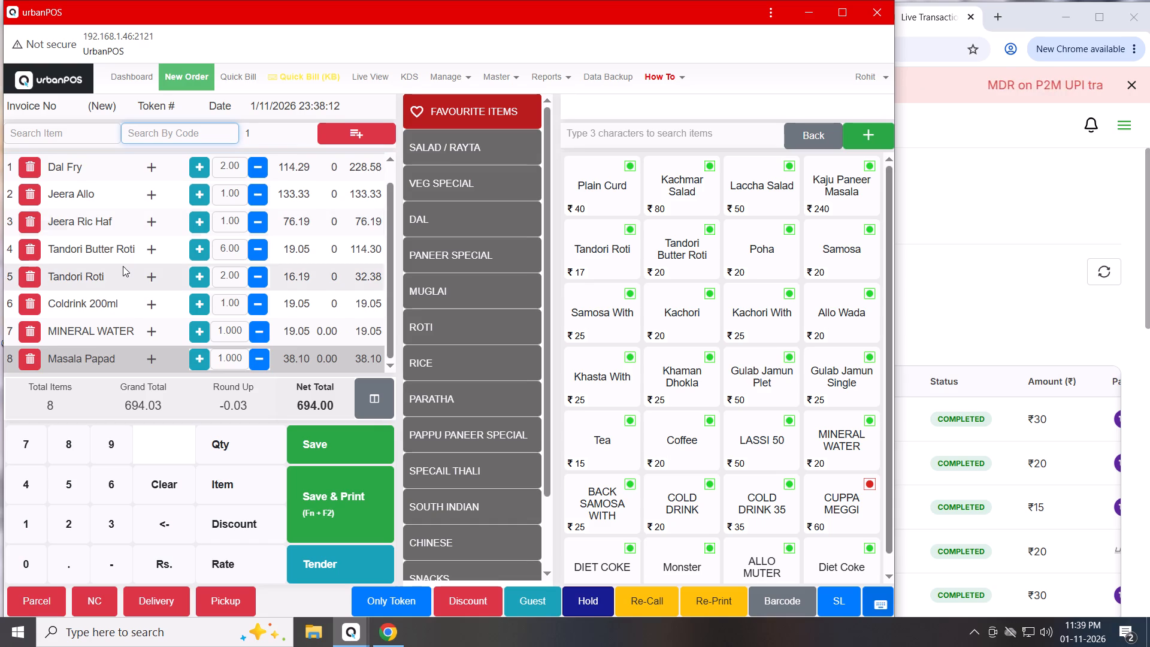
# Review the order's item lines from the top and put the order on hold.
pyautogui.scroll(5, 123, 263)
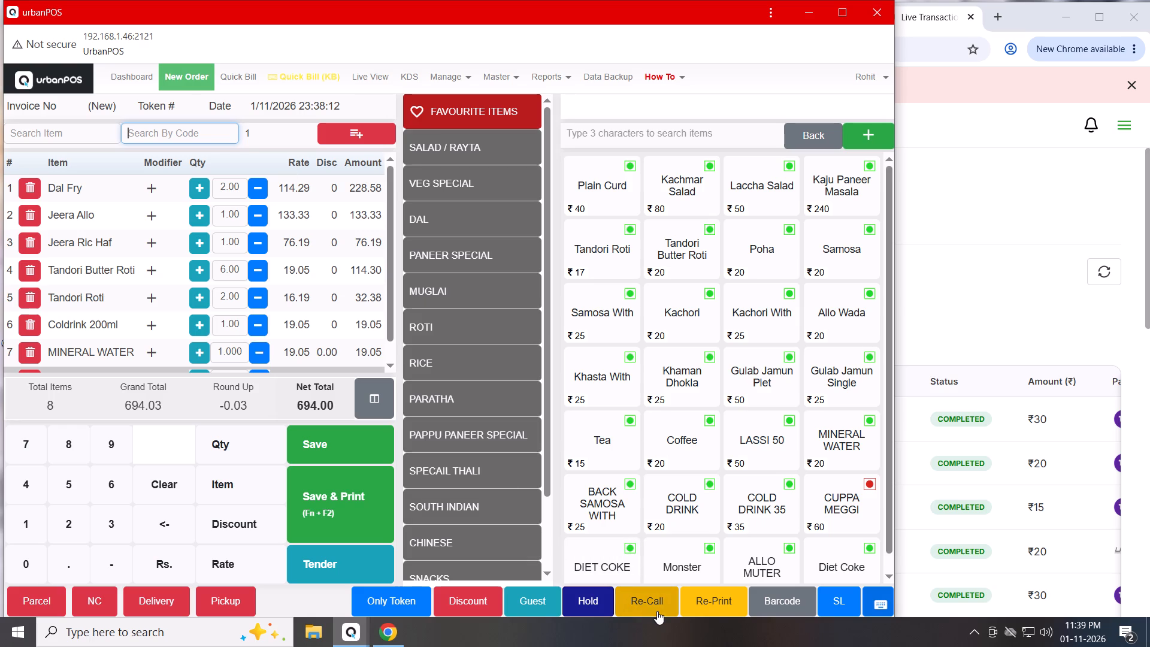
pyautogui.click(585, 600)
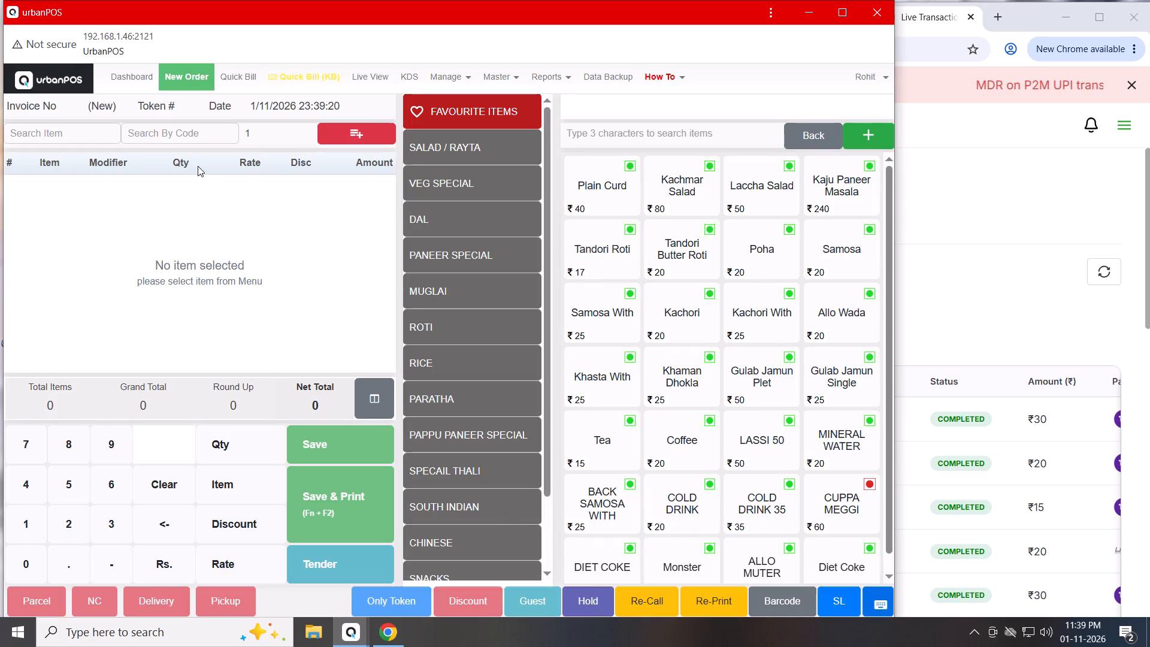
# Bill three Teas in a new order using item code 1, and save and print it.
pyautogui.click(219, 130)
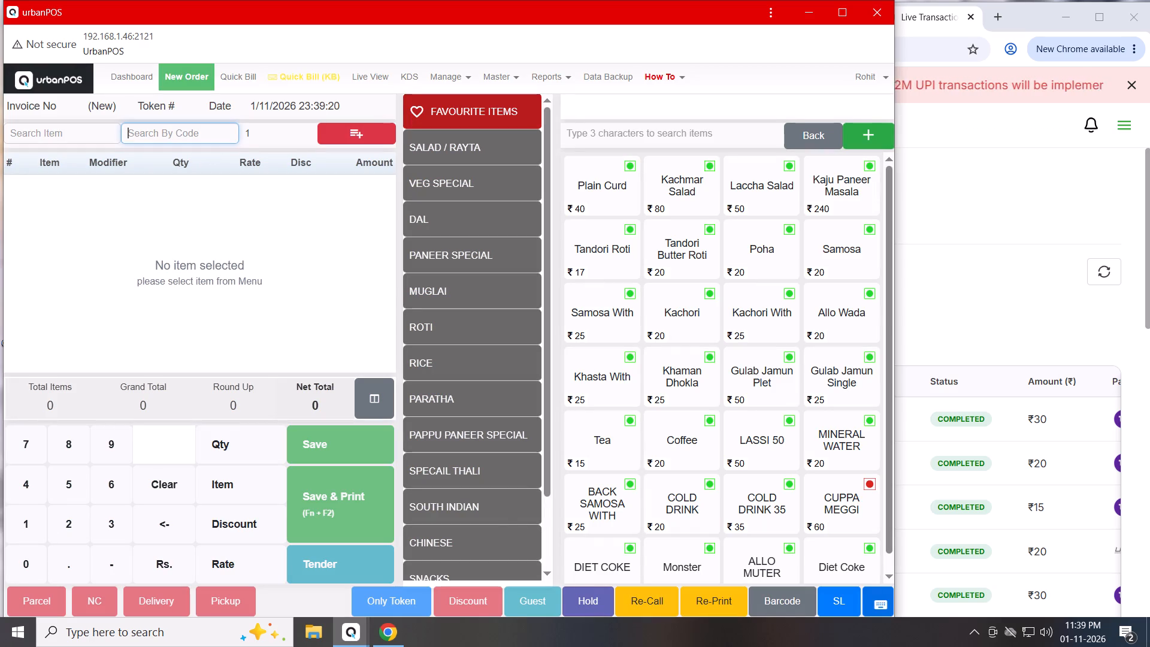
pyautogui.press('1')
pyautogui.press('Return')
pyautogui.press('3')
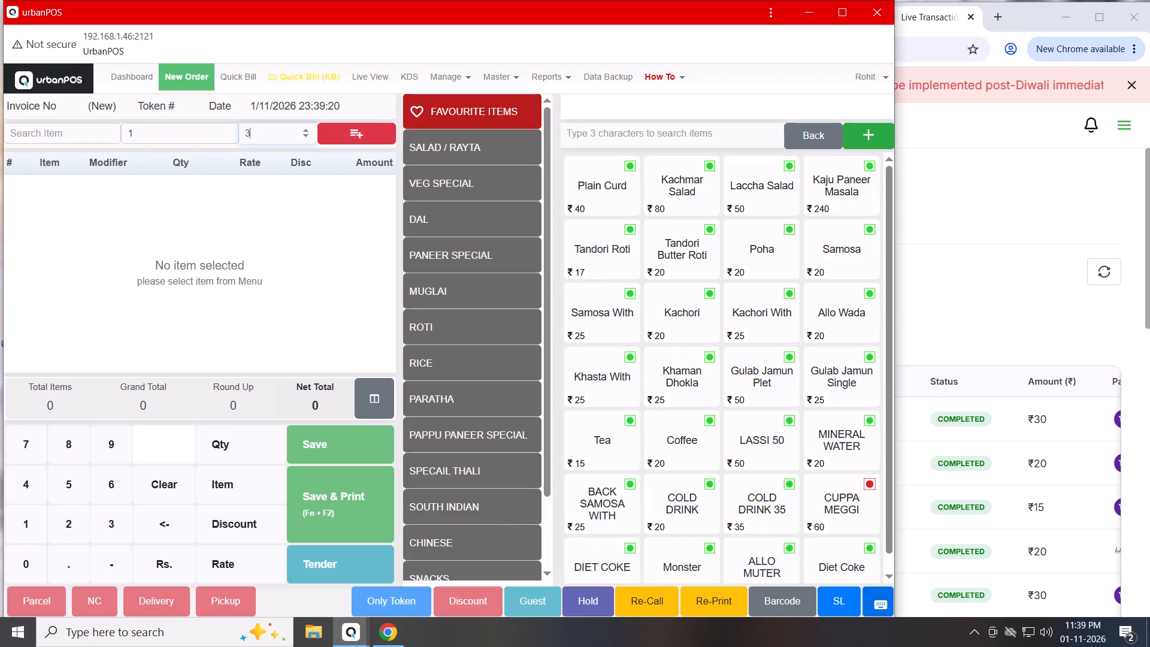
pyautogui.press('Return')
pyautogui.press('F2')
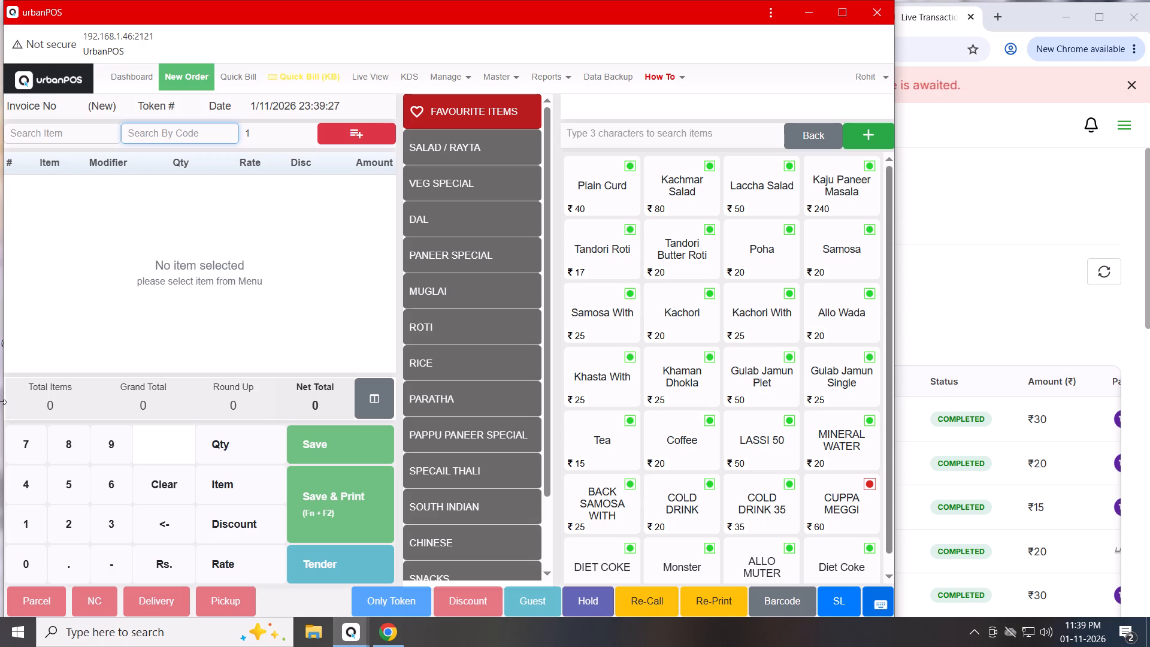
# Recall the held order that begins with Dal Fry from the hold list.
pyautogui.click(643, 600)
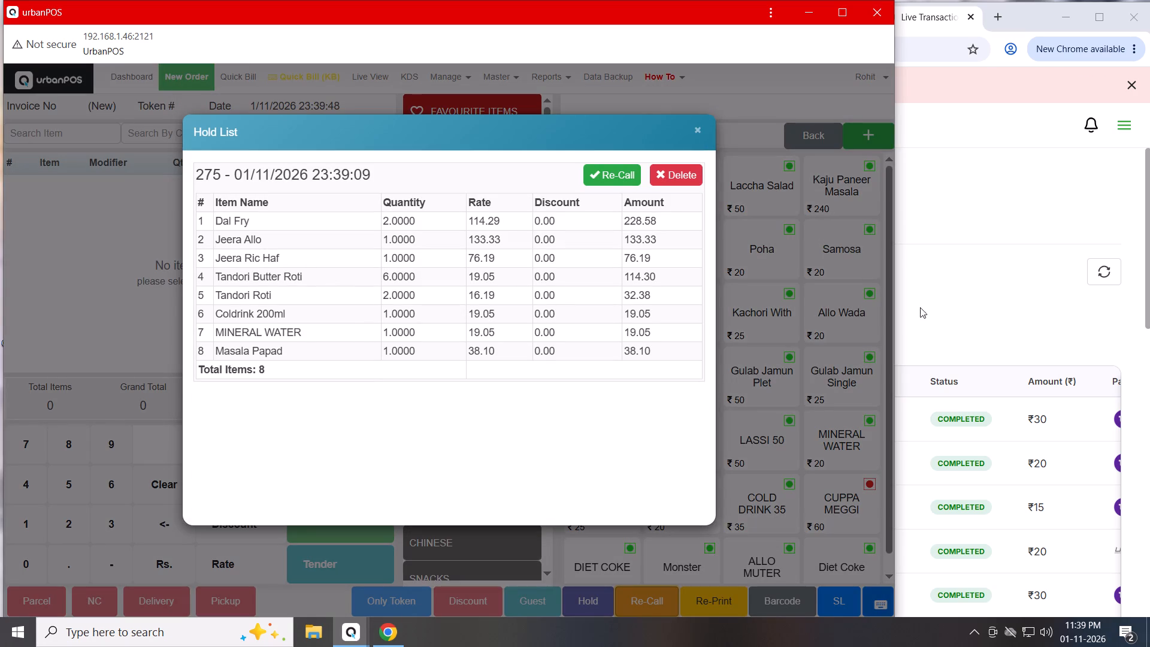
pyautogui.click(600, 167)
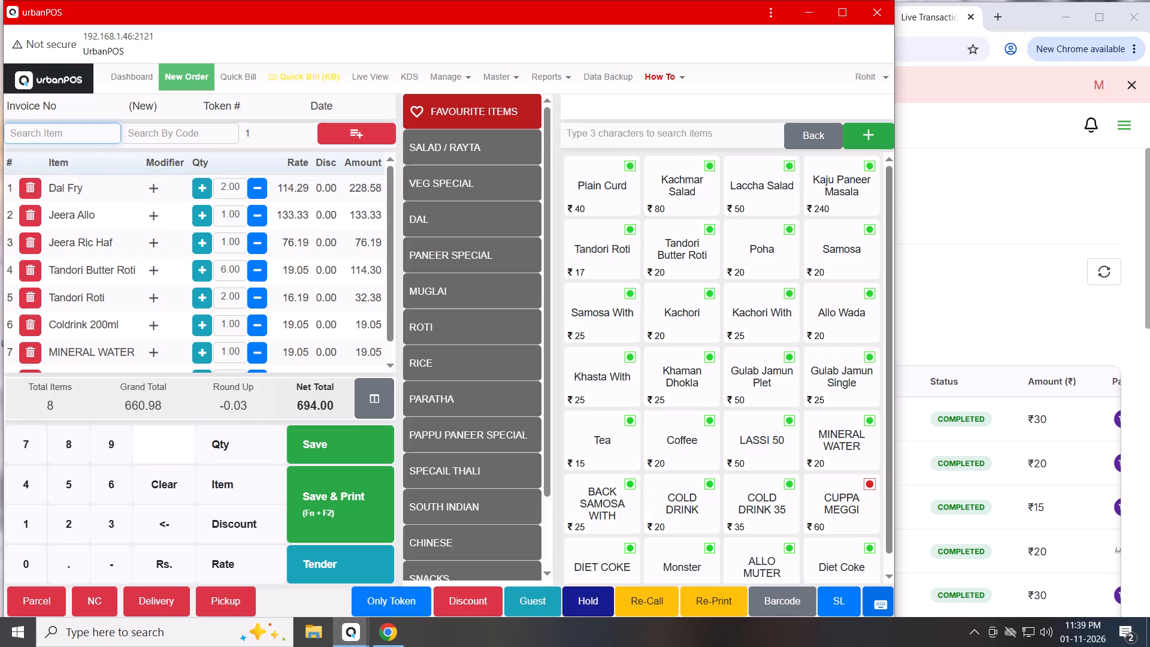
# Search the items for MAN and add one Veg Manchou Soup to the recalled Dal Fry order.
pyautogui.press('c')
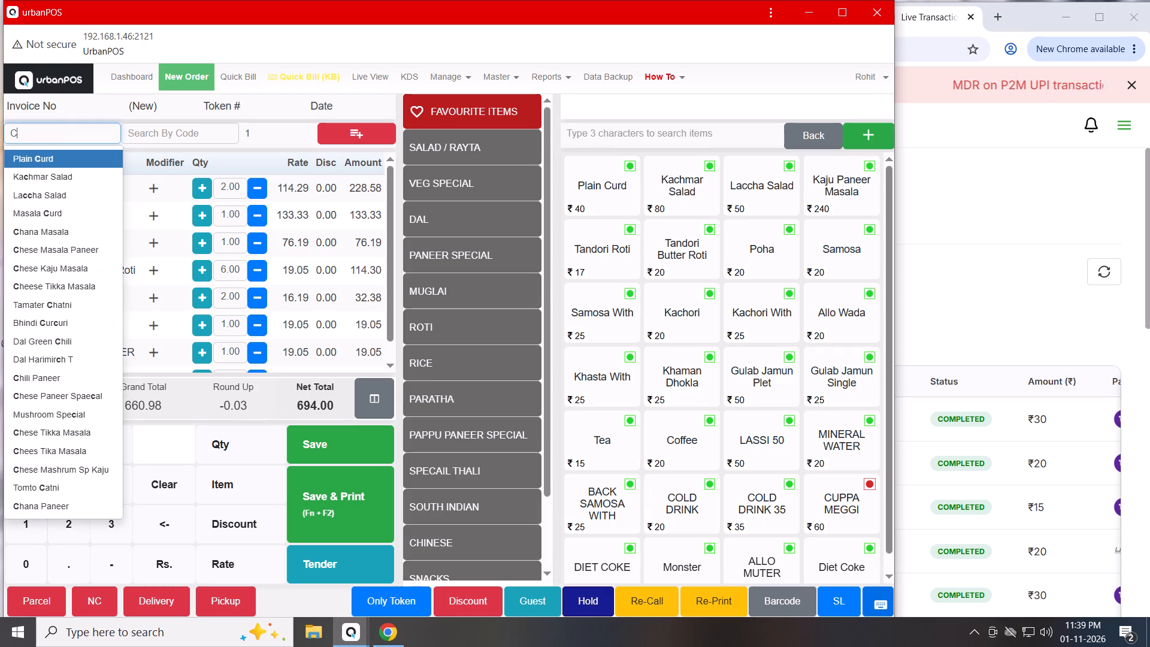
pyautogui.press('BackSpace')
pyautogui.press('BackSpace')
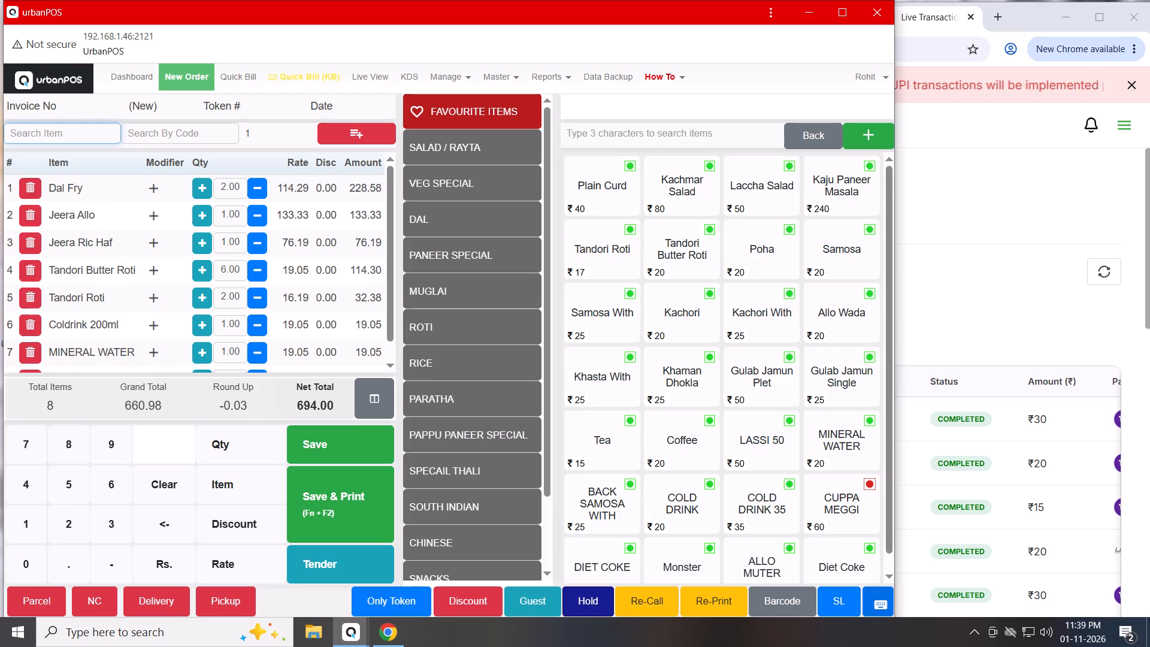
pyautogui.write('MAN')
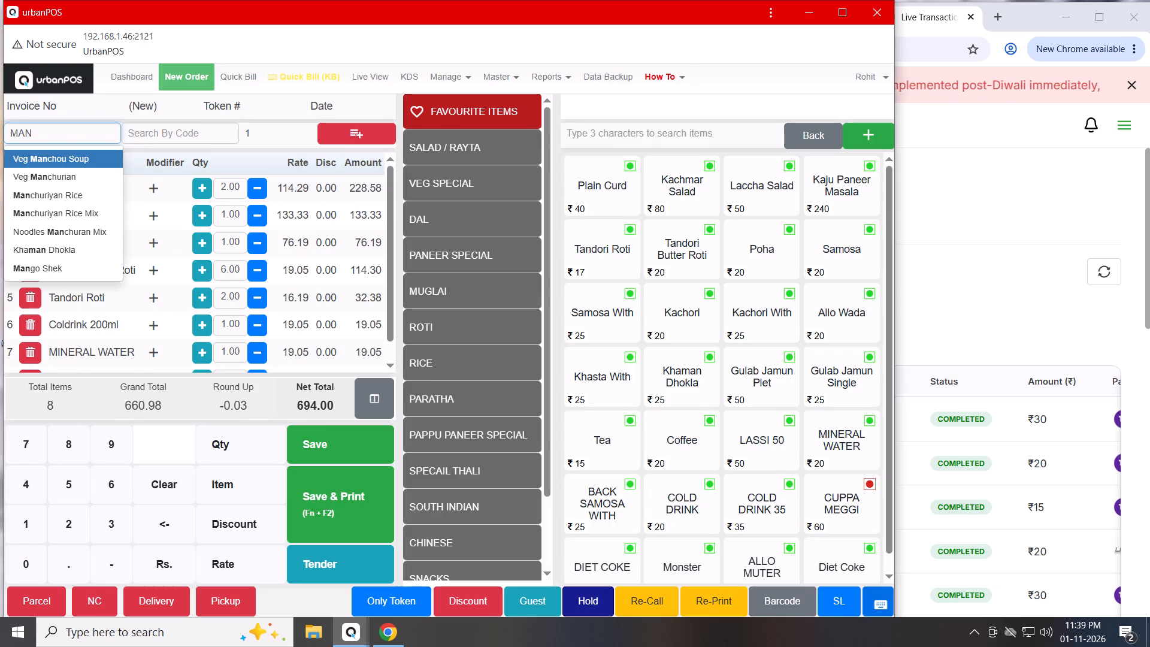
pyautogui.press('Down')
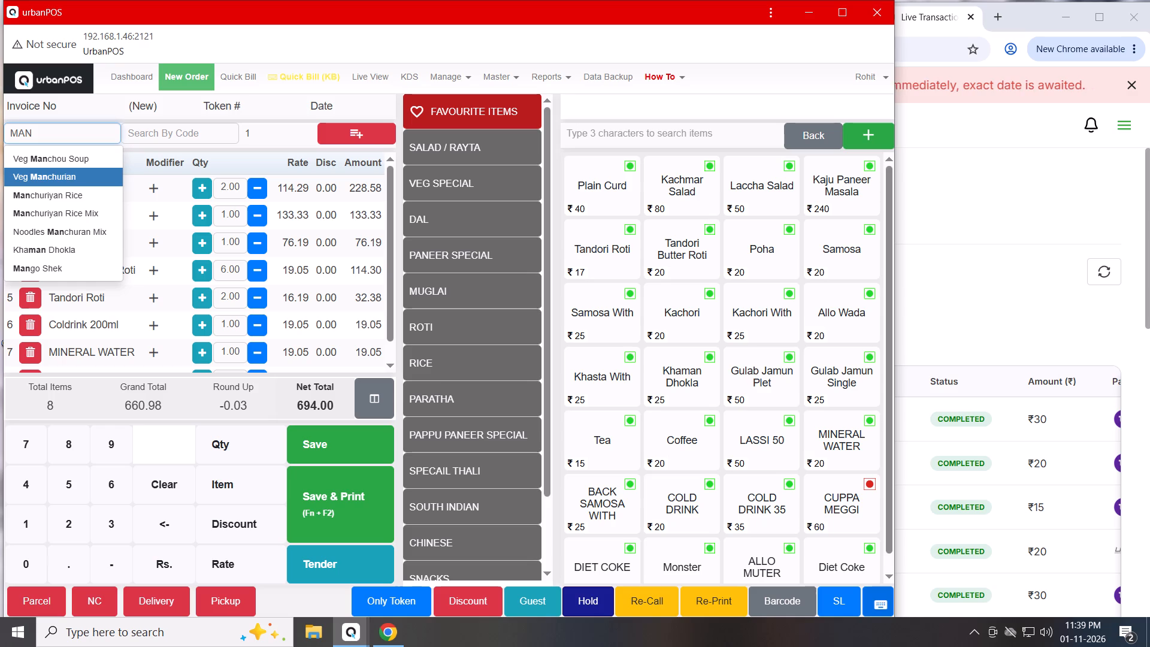
pyautogui.press('Down')
pyautogui.press('Down')
pyautogui.press('Down')
pyautogui.press('Down')
pyautogui.press('Down')
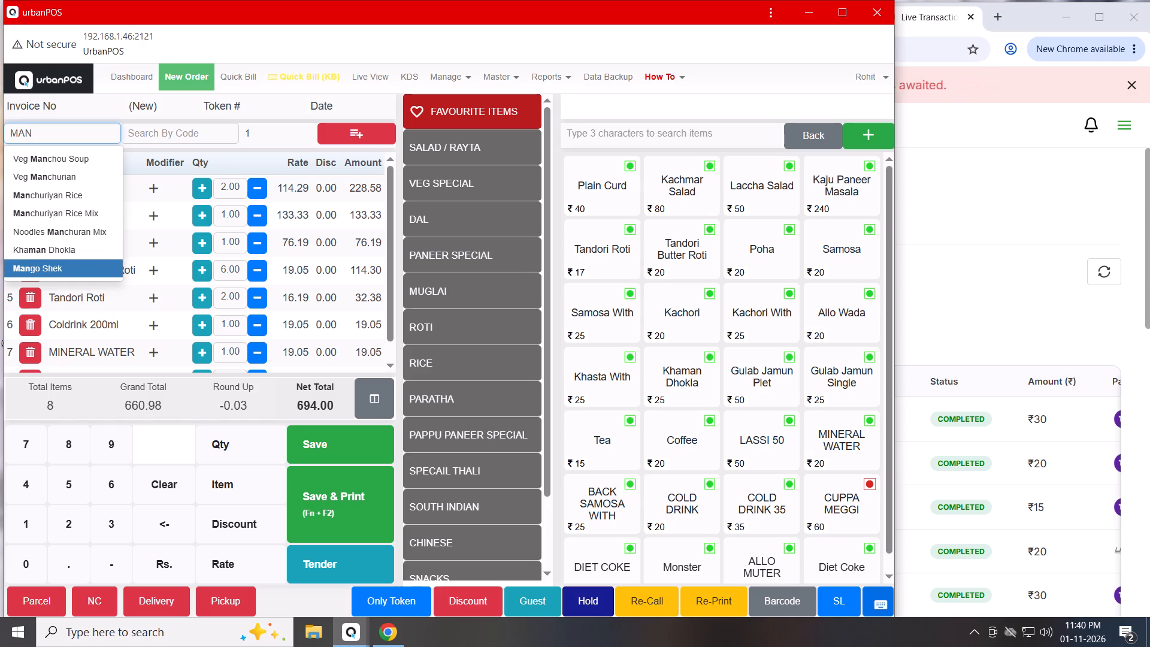
pyautogui.press('Up')
pyautogui.press('Up')
pyautogui.press('Up')
pyautogui.press('Up')
pyautogui.press('Up')
pyautogui.press('Up')
pyautogui.press('Return')
pyautogui.press('Return')
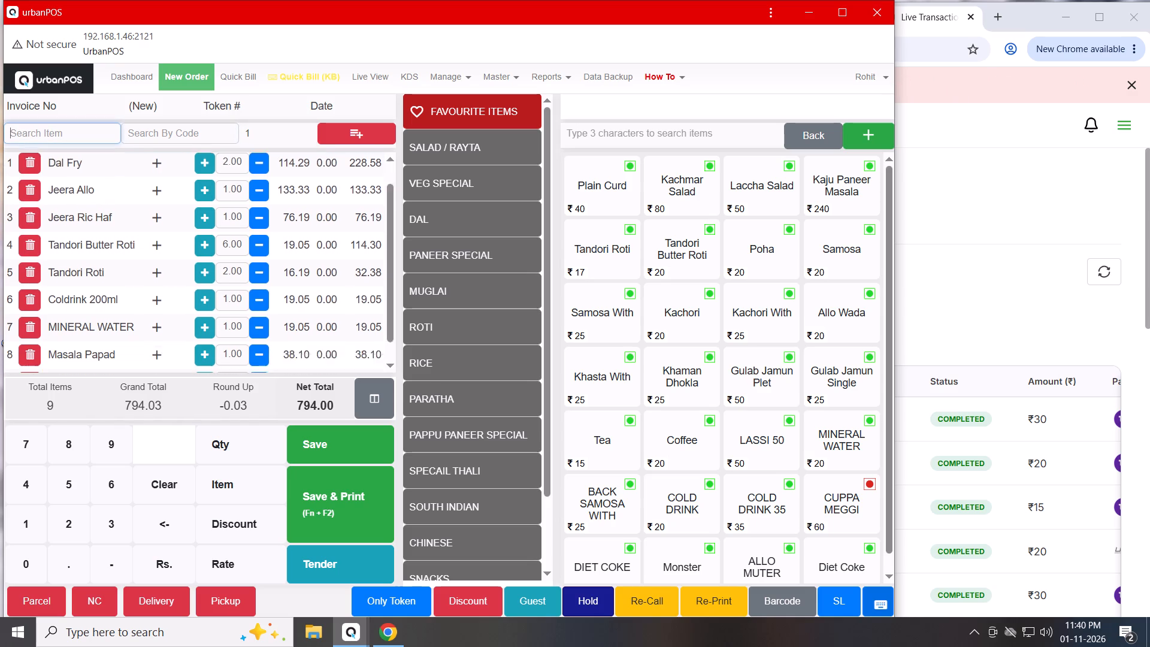
# Review the recalled order's item lines from Dal Fry through Veg Manchou Soup, and save and print the order.
pyautogui.scroll(6, 174, 214)
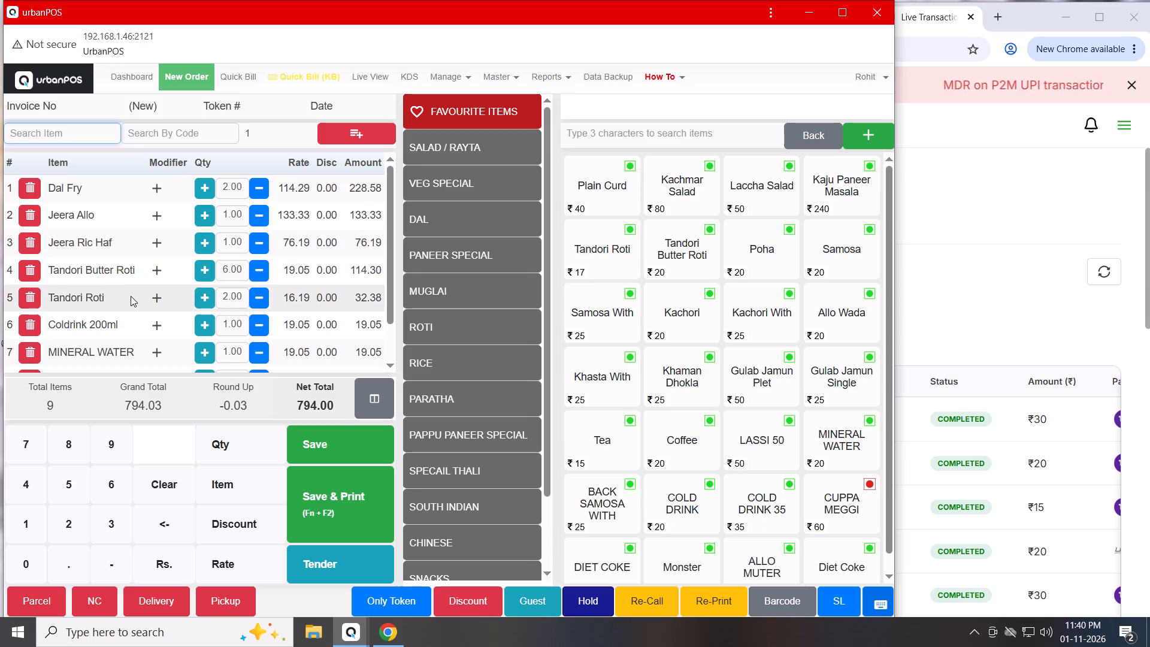
pyautogui.scroll(-1, 119, 328)
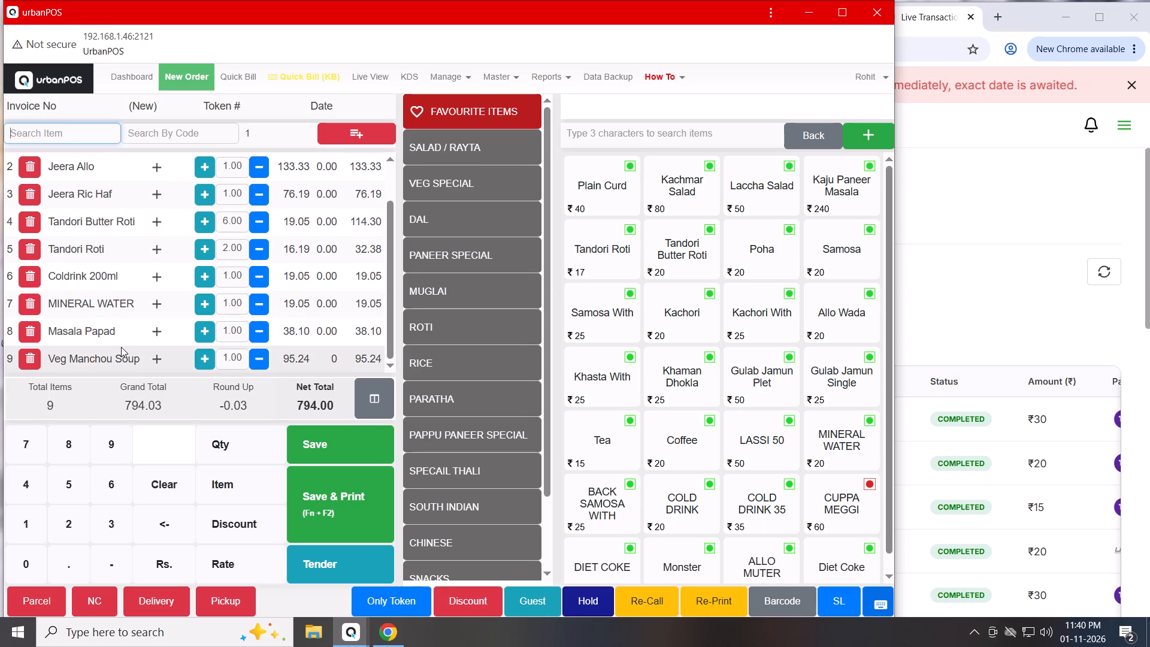
pyautogui.click(319, 489)
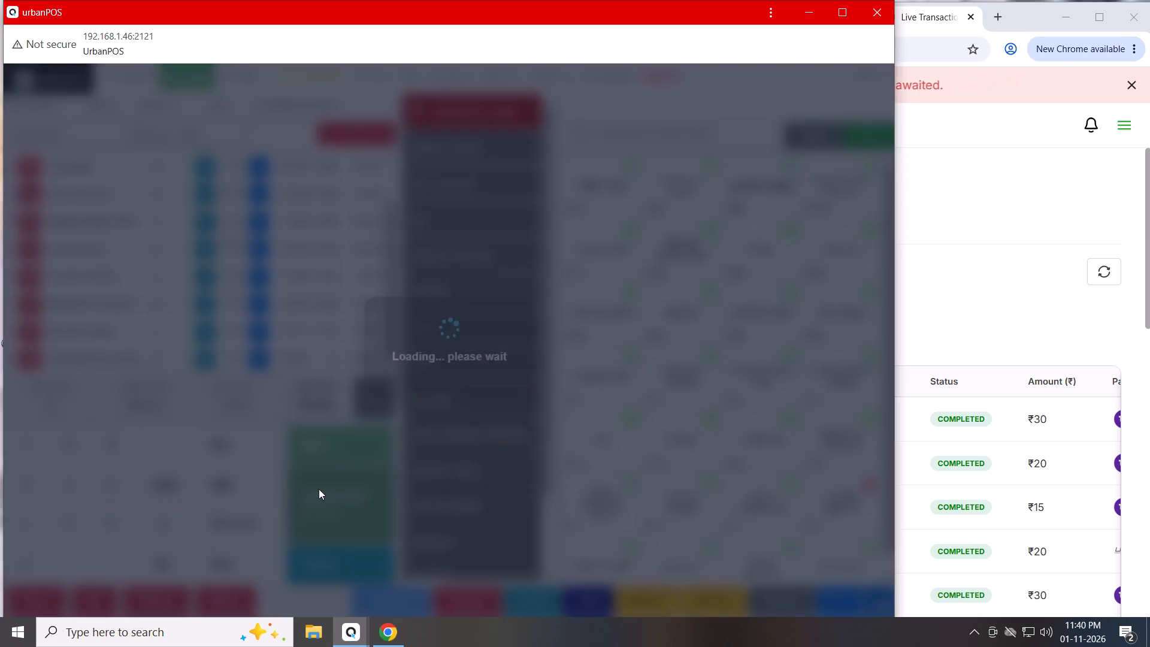
# Search the items for KAD and add one Kadai Paneer to the new order.
pyautogui.click(183, 137)
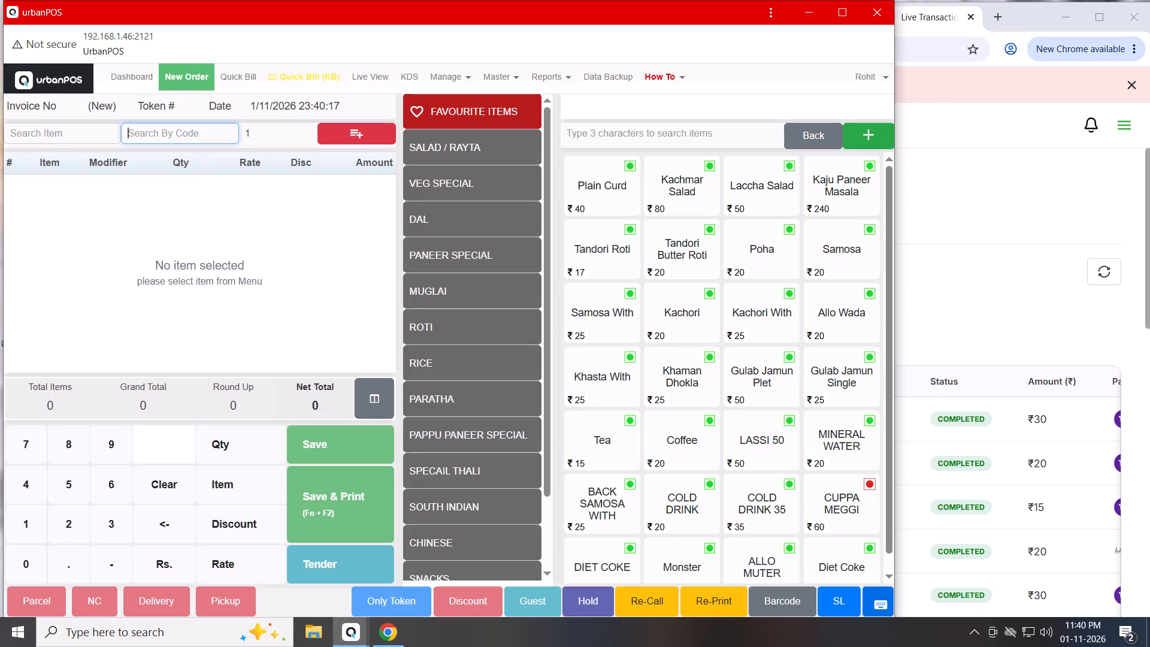
pyautogui.click(84, 135)
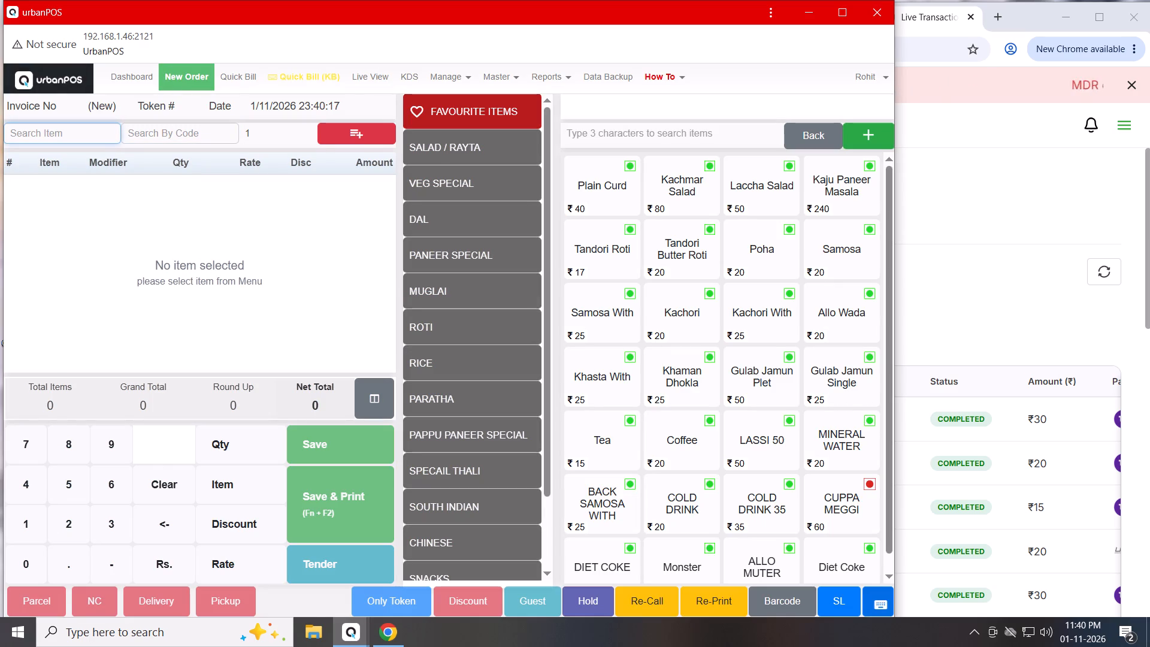
pyautogui.write('KAD')
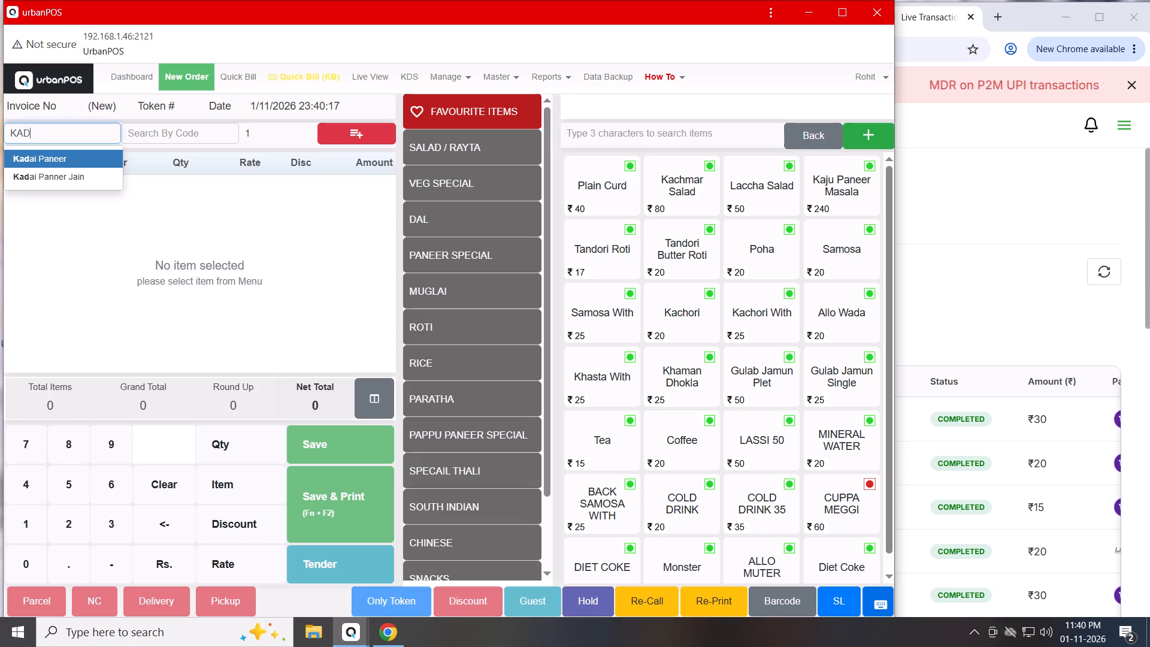
pyautogui.press('Return')
pyautogui.press('Return')
# Add Tandori Roti with quantity 4 to the Kadai Paneer order, and save and print it.
pyautogui.write('ROTI')
pyautogui.press('Return')
pyautogui.press('4')
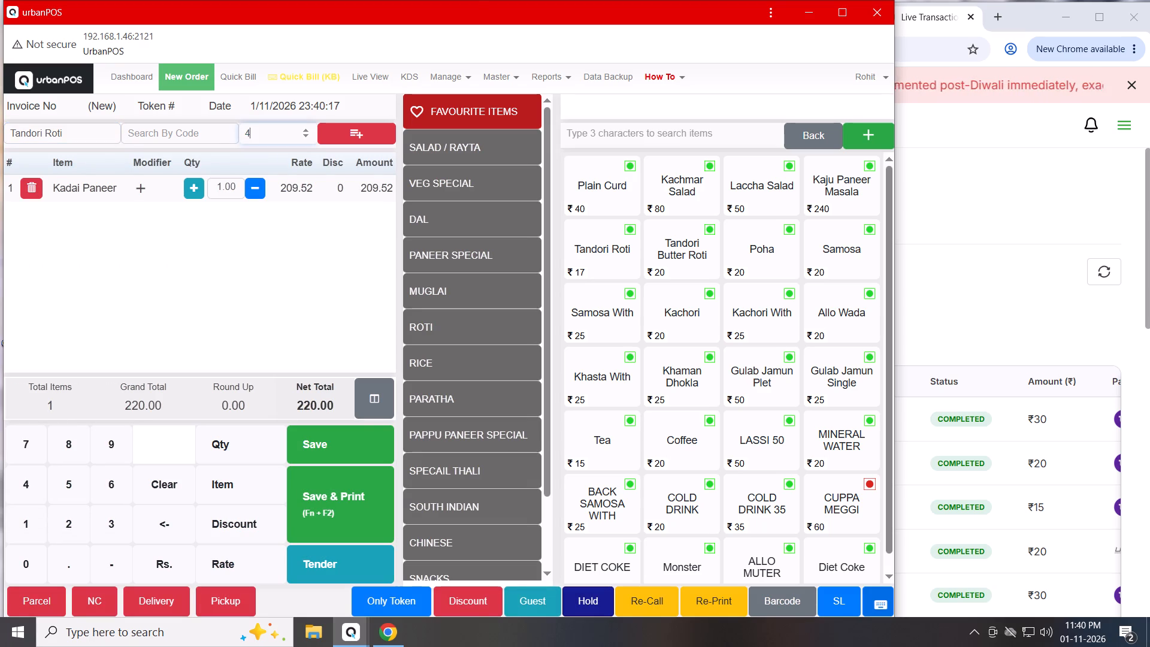
pyautogui.press('Return')
pyautogui.press('F2')
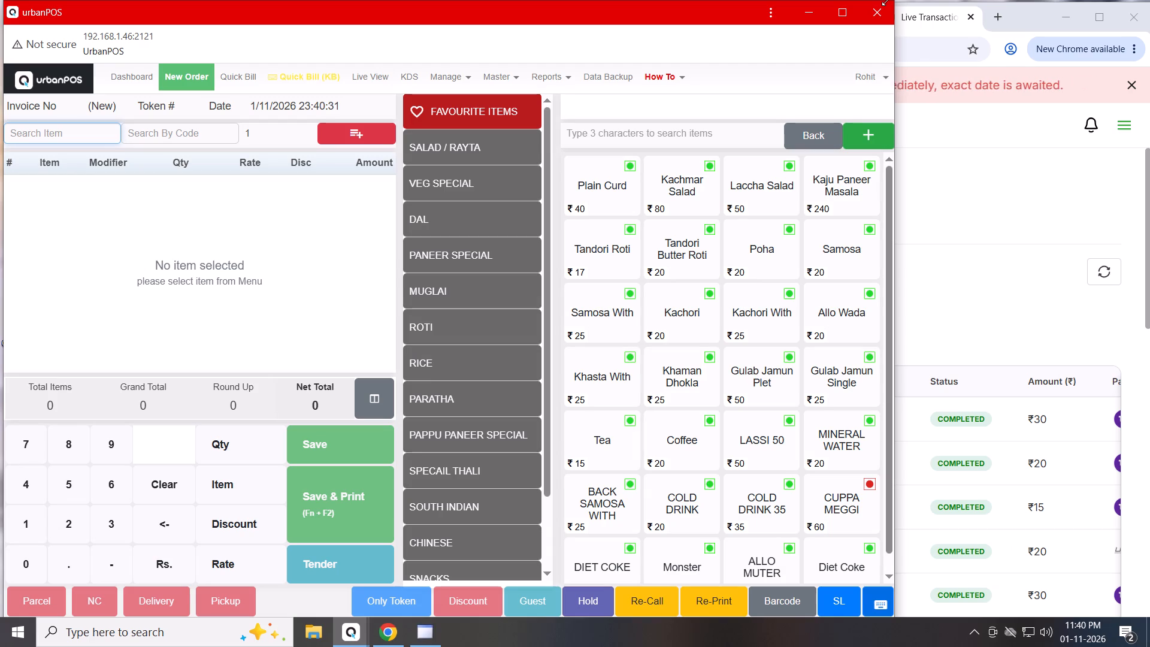
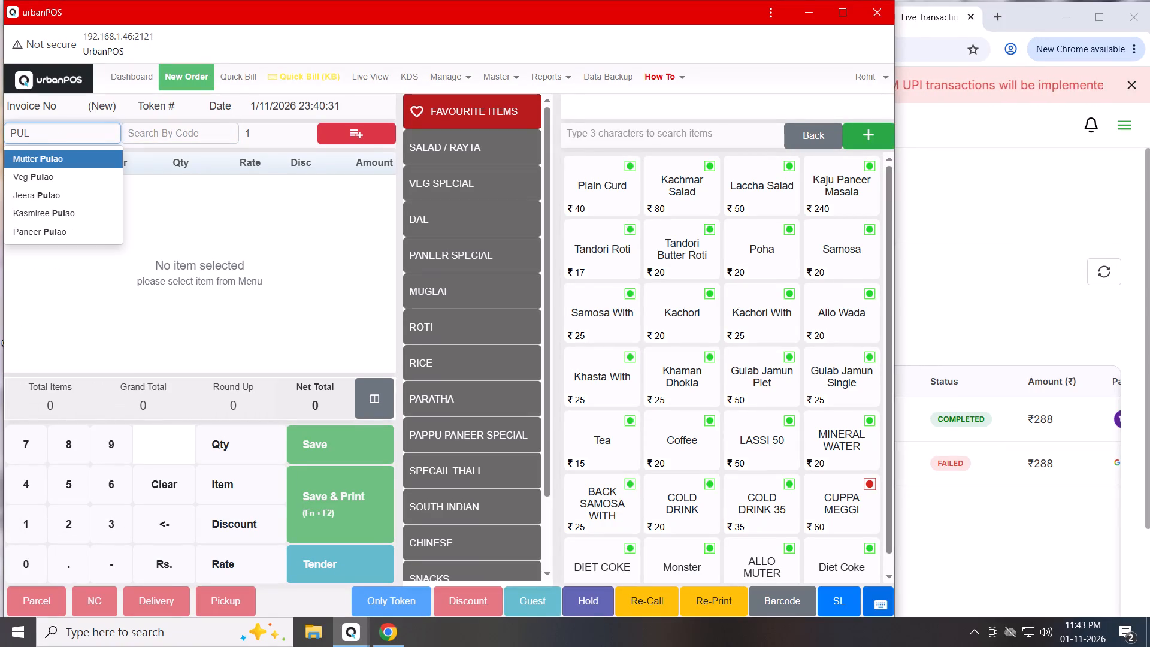
# Add one Veg Pulao from the PUL search results to the new order, and save and print it.
pyautogui.press('Down')
pyautogui.press('Return')
pyautogui.press('Return')
pyautogui.press('F2')
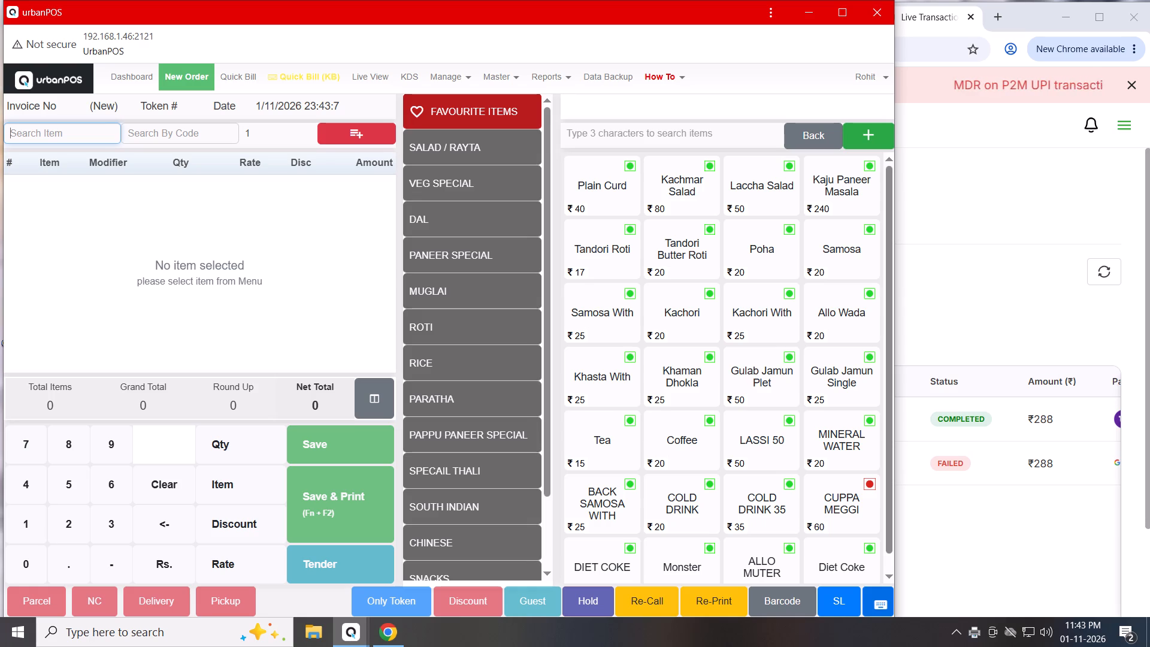
# Ring up Tea by item code 1 with quantity 2 in a new order, and save and print it.
pyautogui.click(205, 130)
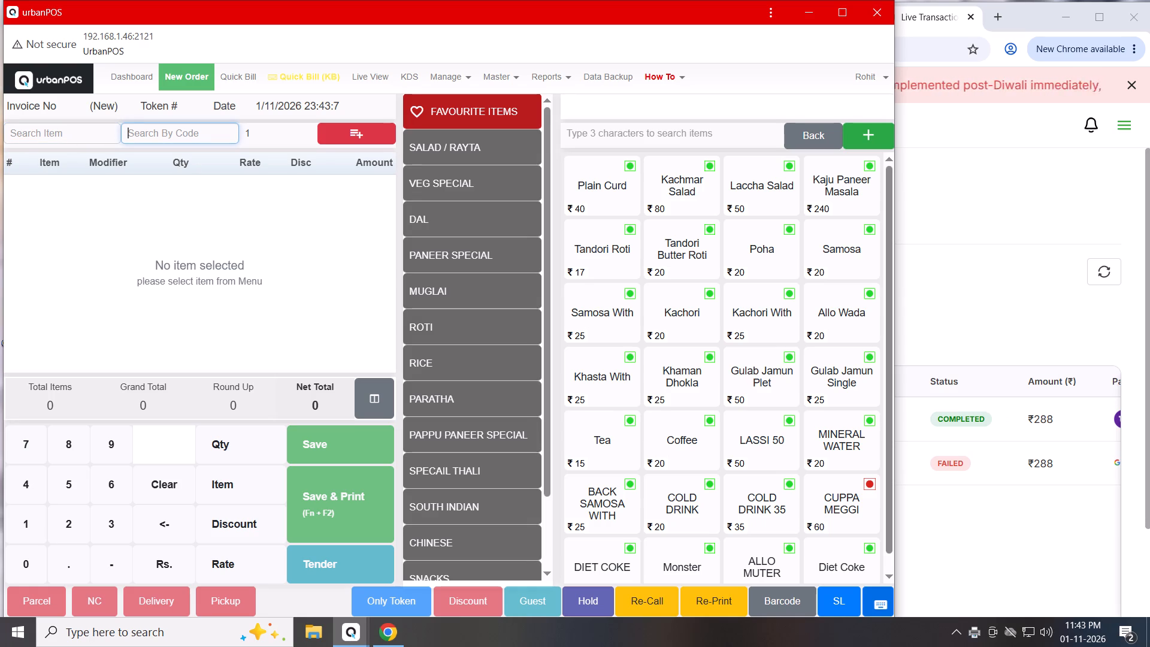
pyautogui.press('1')
pyautogui.press('Return')
pyautogui.press('2')
pyautogui.press('Return')
pyautogui.press('F2')
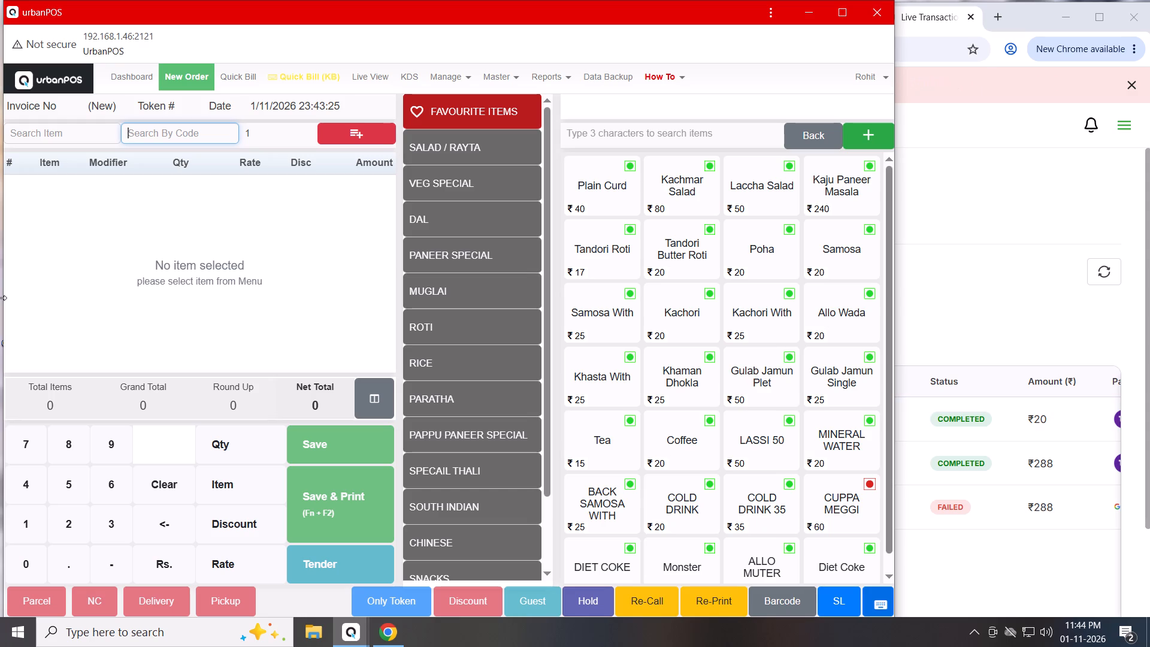
# Add one Kaju Kari to the new order by item code 002.
pyautogui.write('002')
pyautogui.press('Return')
pyautogui.press('Return')
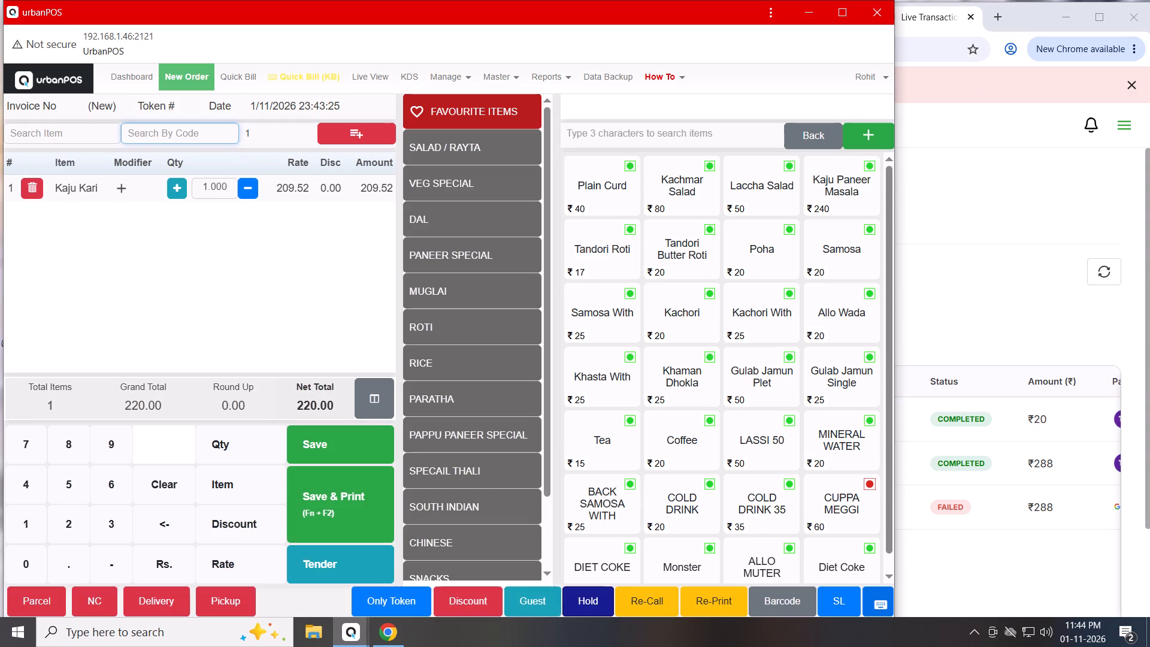
# Search the items for ROTI, add Tawa Roti with quantity 13 to the Kaju Kari order, and save and print it.
pyautogui.click(75, 136)
pyautogui.write('ROTI')
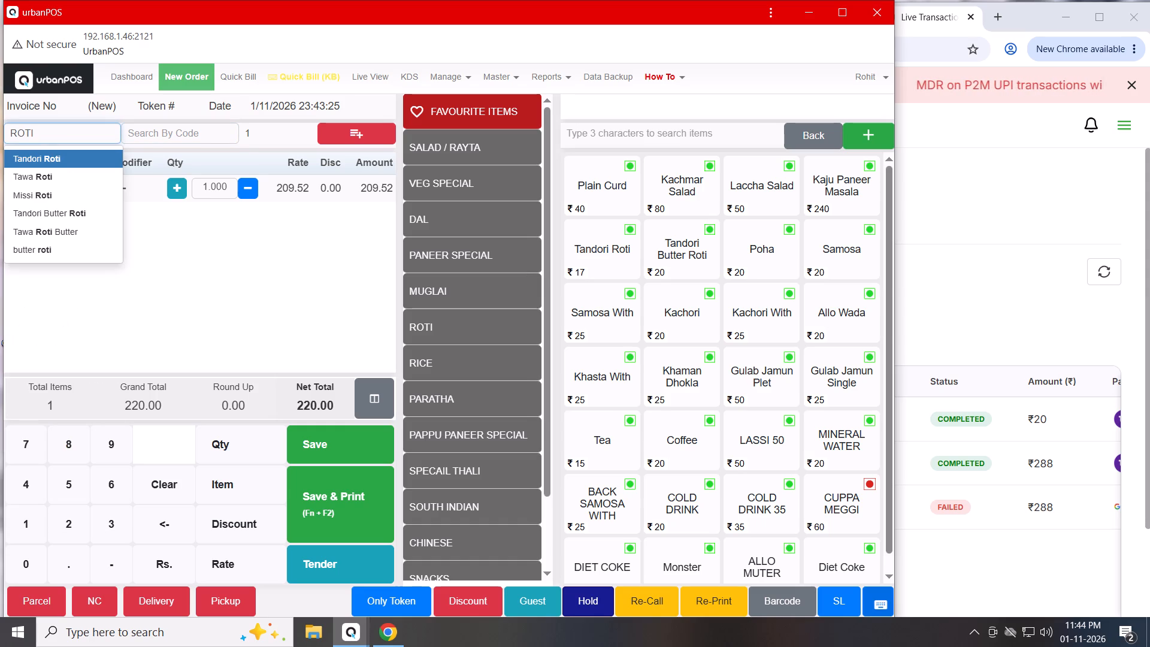
pyautogui.press('Down')
pyautogui.press('Return')
pyautogui.write('13')
pyautogui.press('Return')
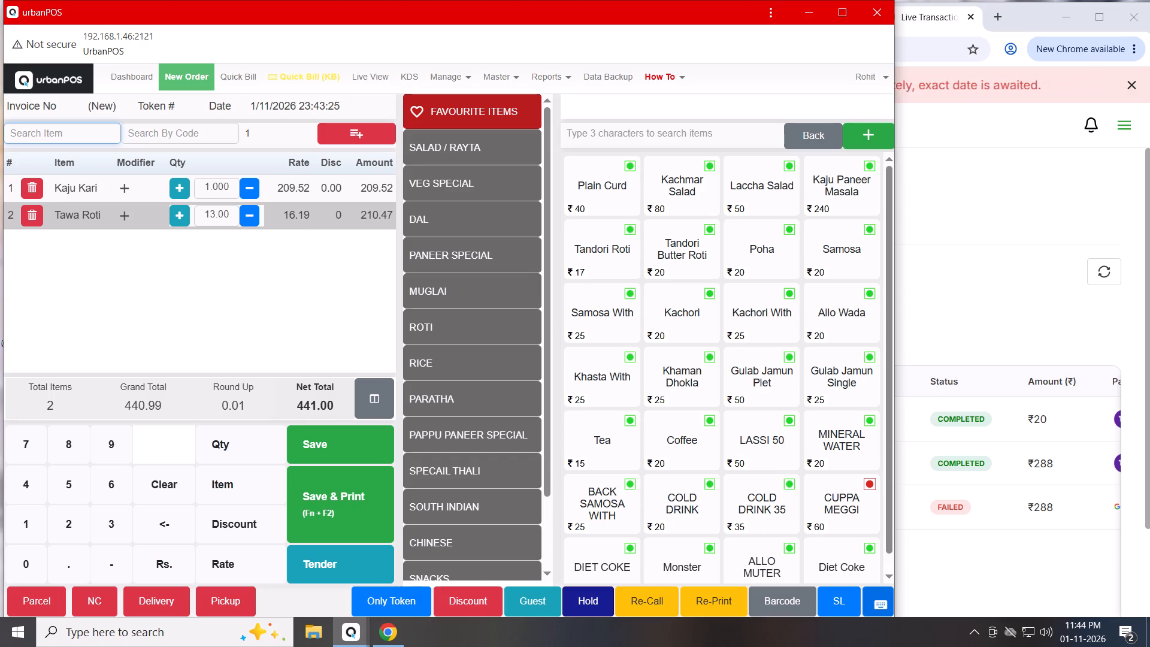
pyautogui.press('F2')
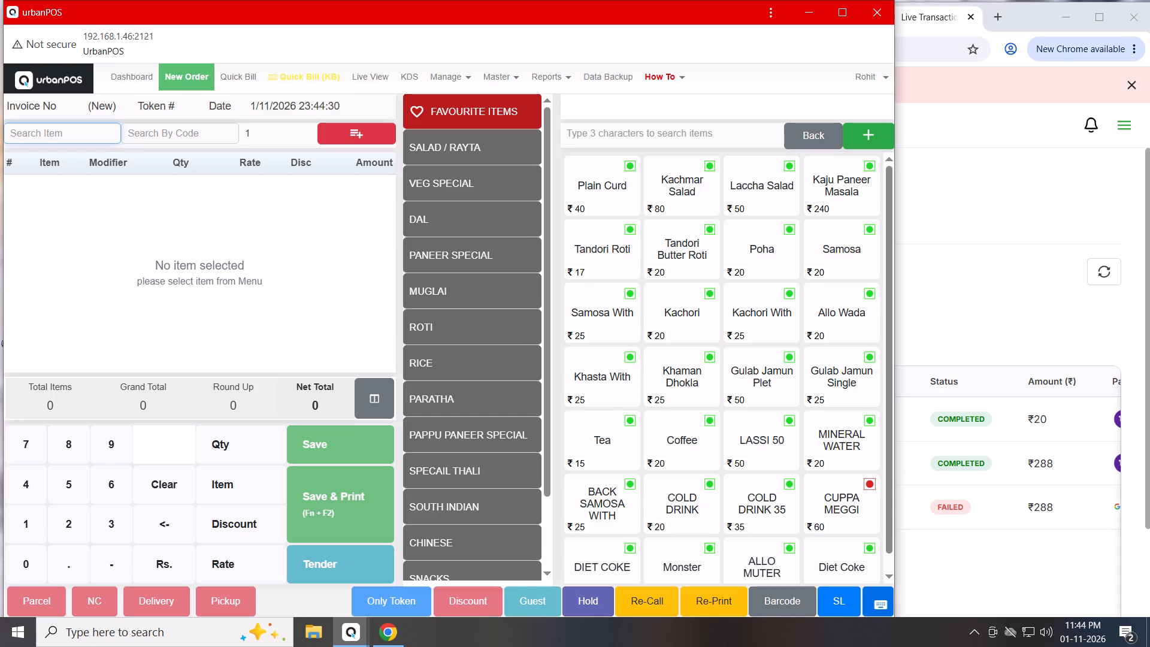
# Add one Poha to the new order by item code 02.
pyautogui.write('02')
pyautogui.press('Return')
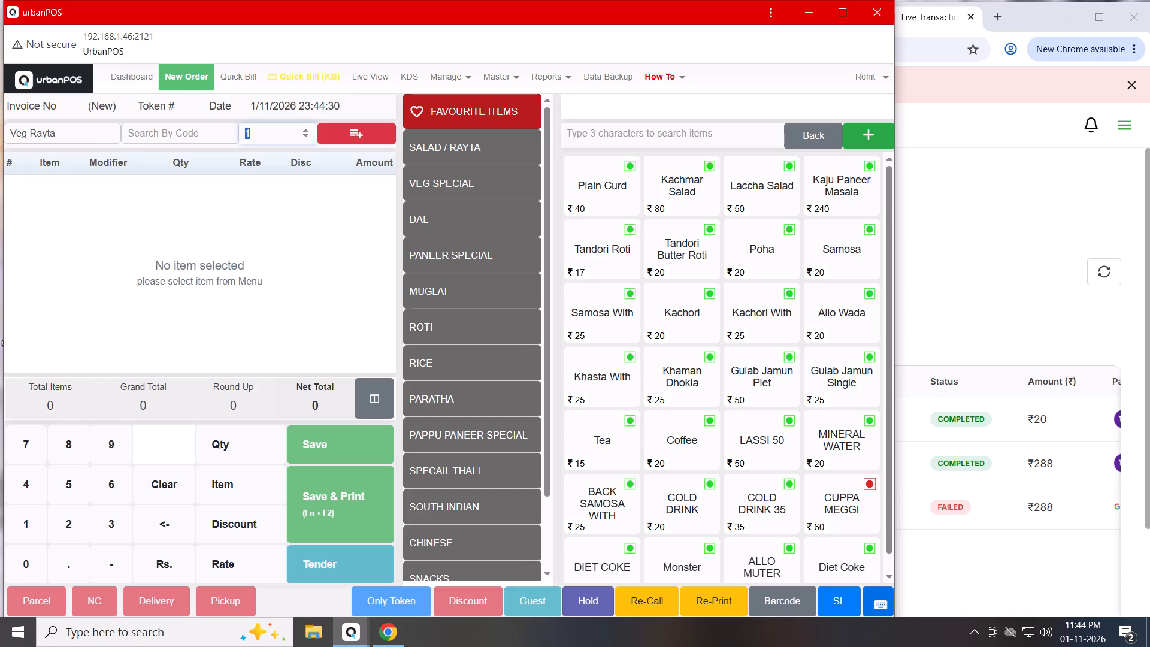
pyautogui.click(153, 128)
pyautogui.write('02')
pyautogui.press('Return')
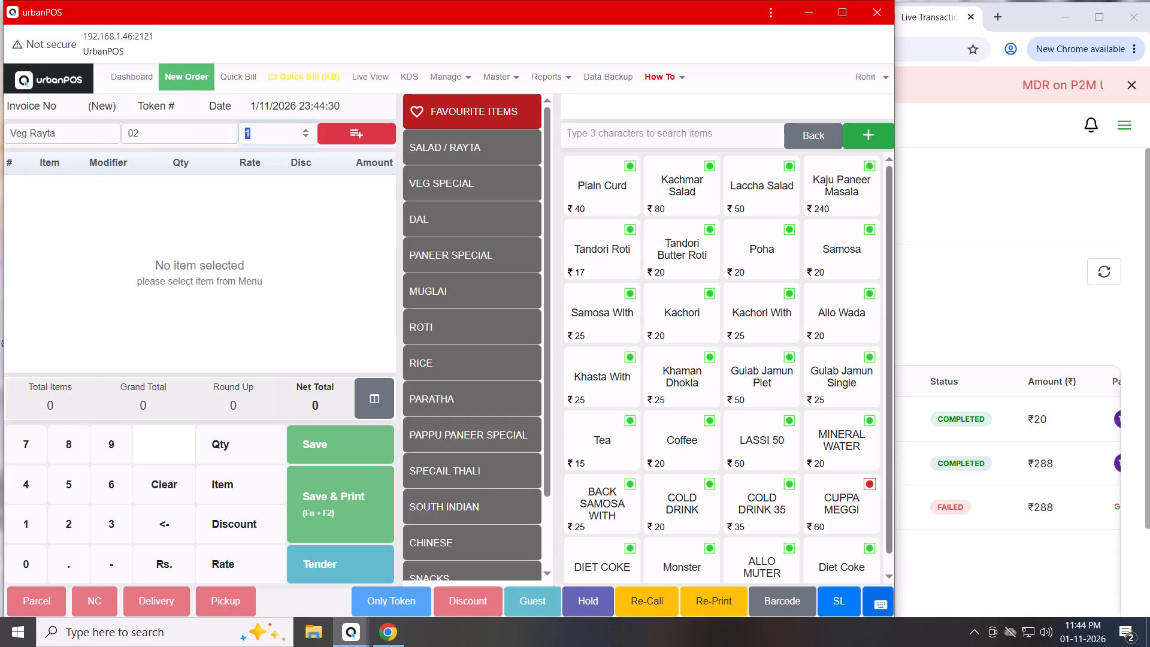
pyautogui.press('Return')
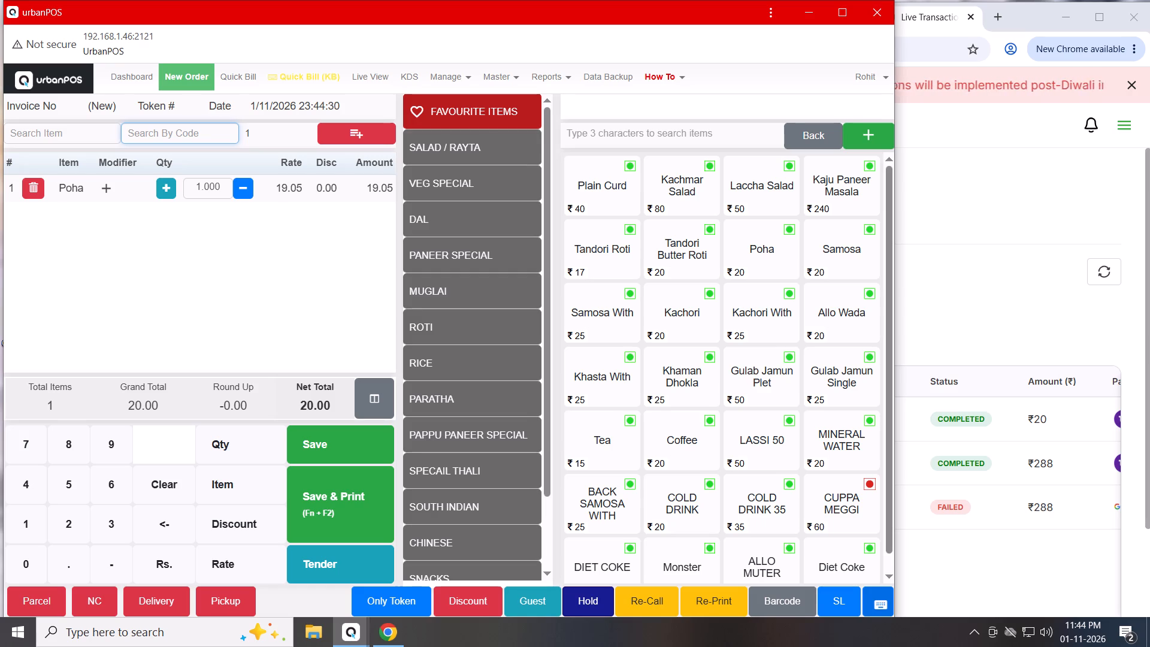
# Add one Tea by item code 1 to the Poha order, and save and print it.
pyautogui.press('1')
pyautogui.press('Return')
pyautogui.press('Return')
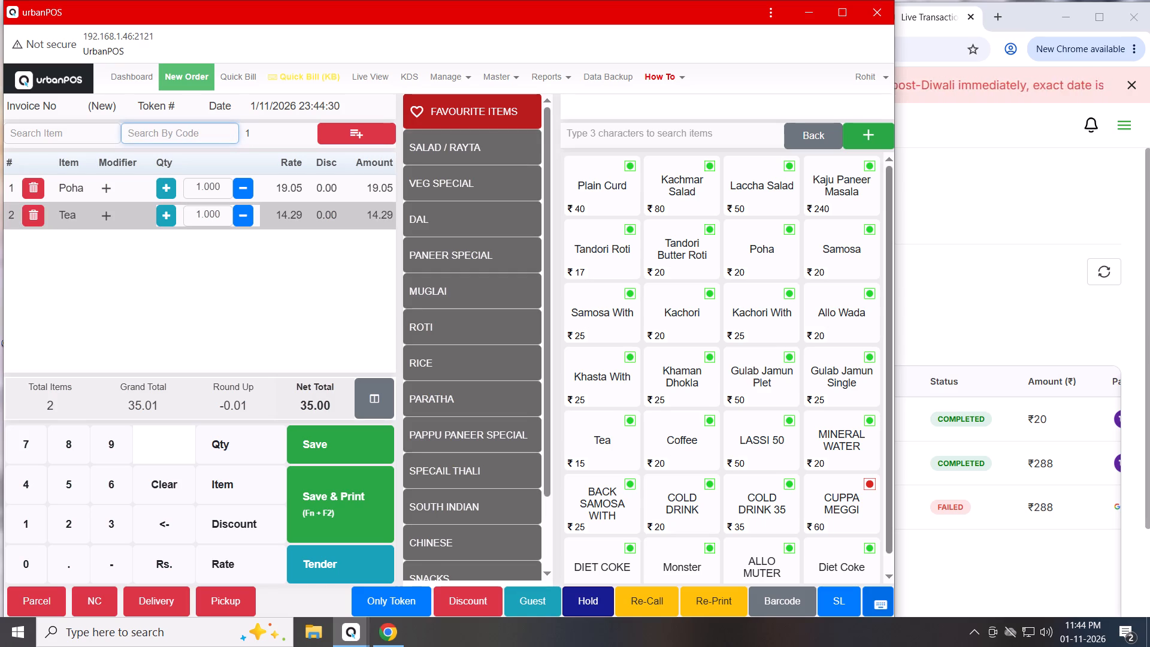
pyautogui.press('F2')
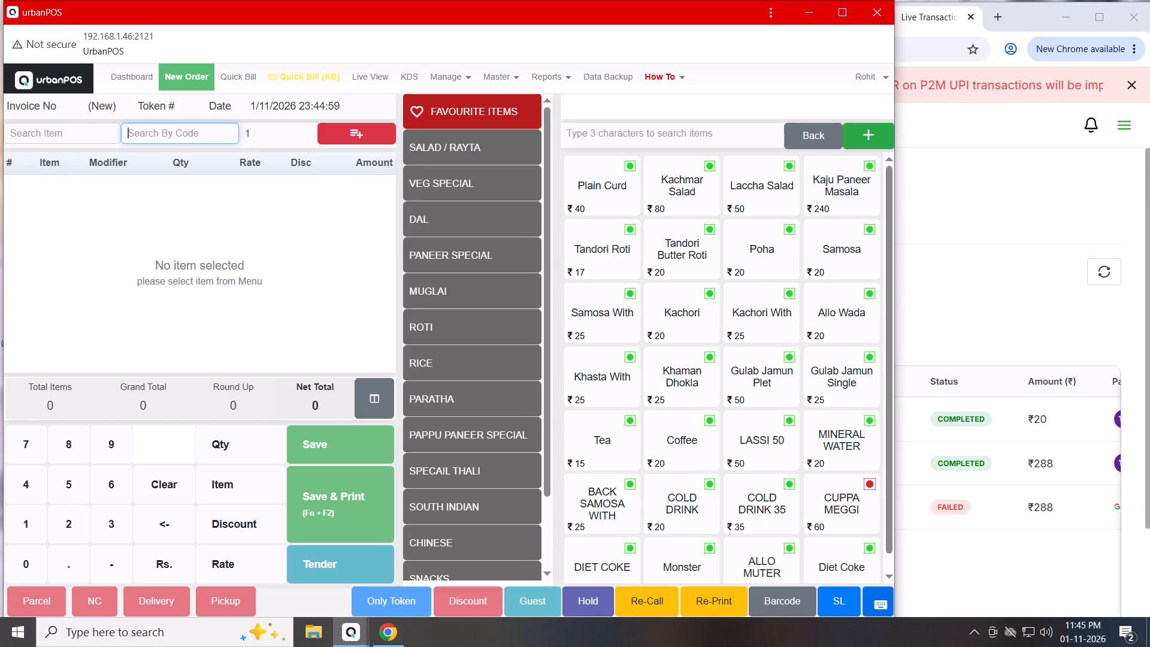
# Ring up Tea by item code 1 with quantity 2 in a new order, and save and print it.
pyautogui.press('1')
pyautogui.press('Return')
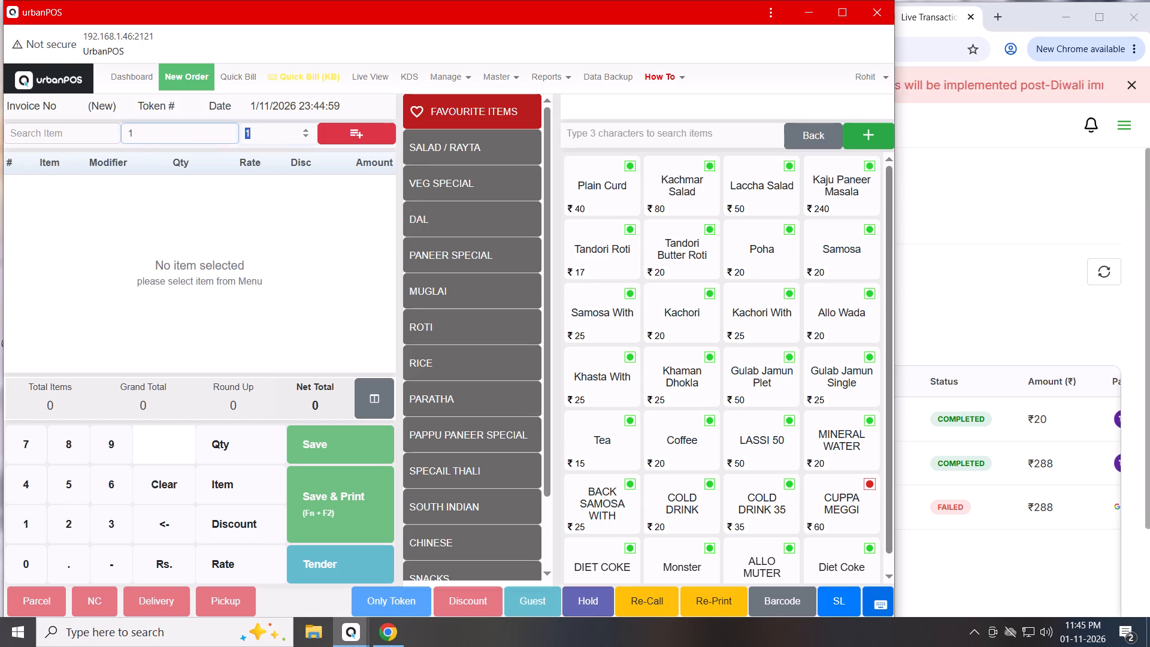
pyautogui.press('2')
pyautogui.press('Return')
pyautogui.press('F2')
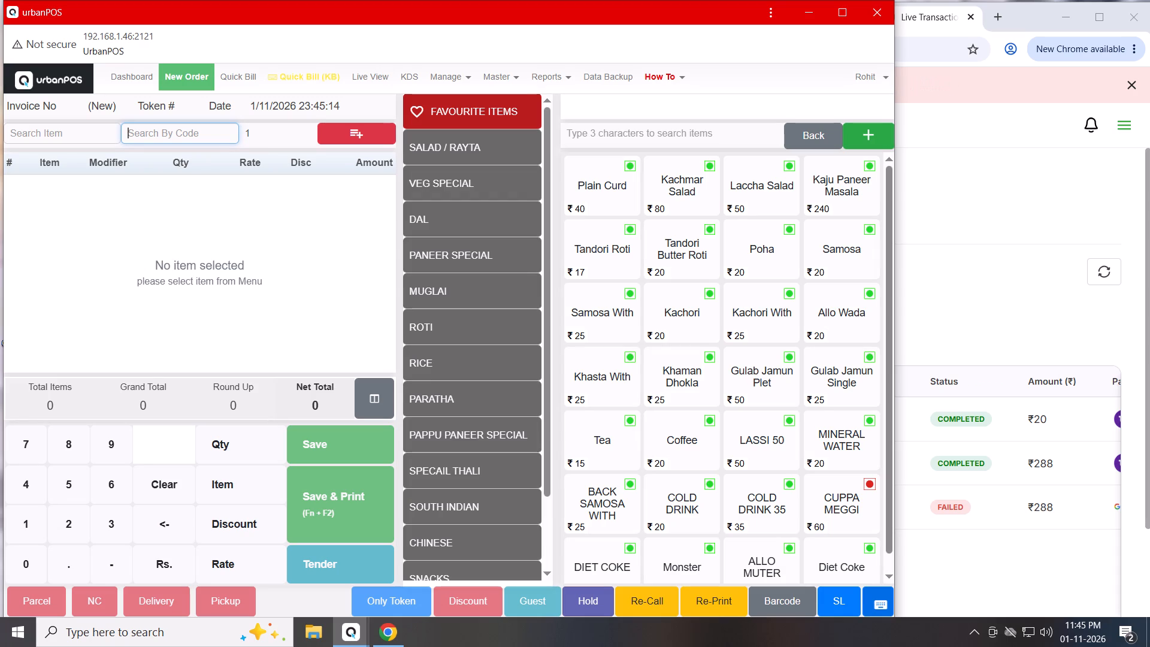
# Ring up one MINERAL WATER by item code 006 in a new order, and save and print it.
pyautogui.write('006')
pyautogui.press('Return')
pyautogui.press('Return')
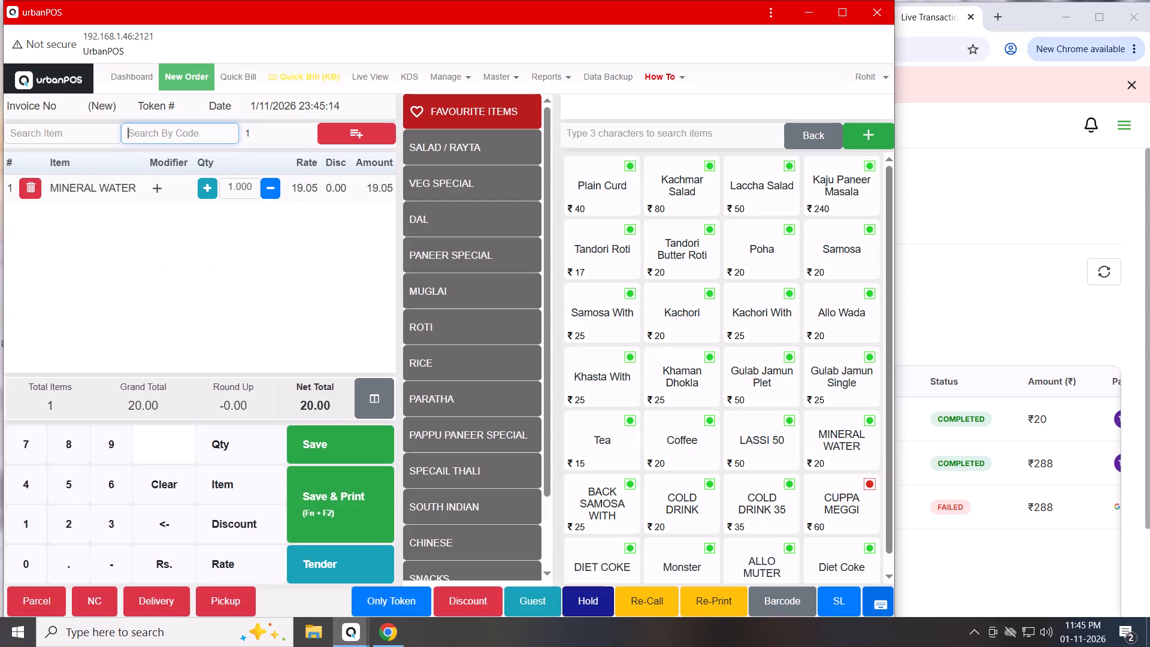
pyautogui.press('F2')
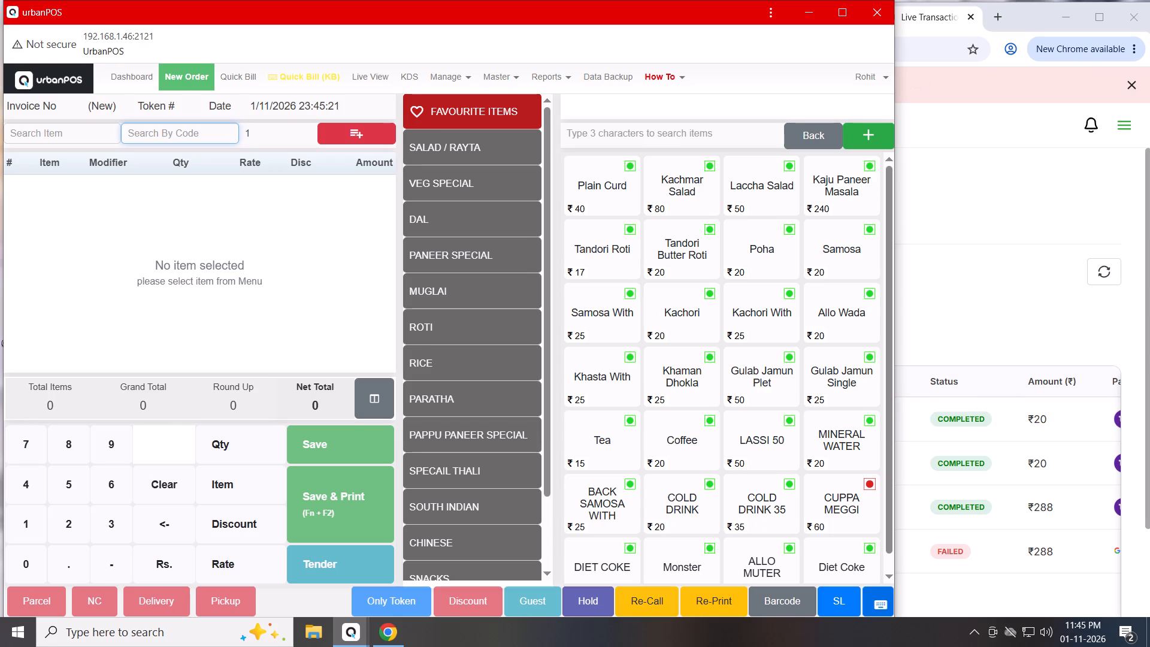
# Ring up one unit of item code 05 in a new order, and save and print it.
pyautogui.write('05')
pyautogui.press('Return')
pyautogui.press('Return')
pyautogui.press('F2')
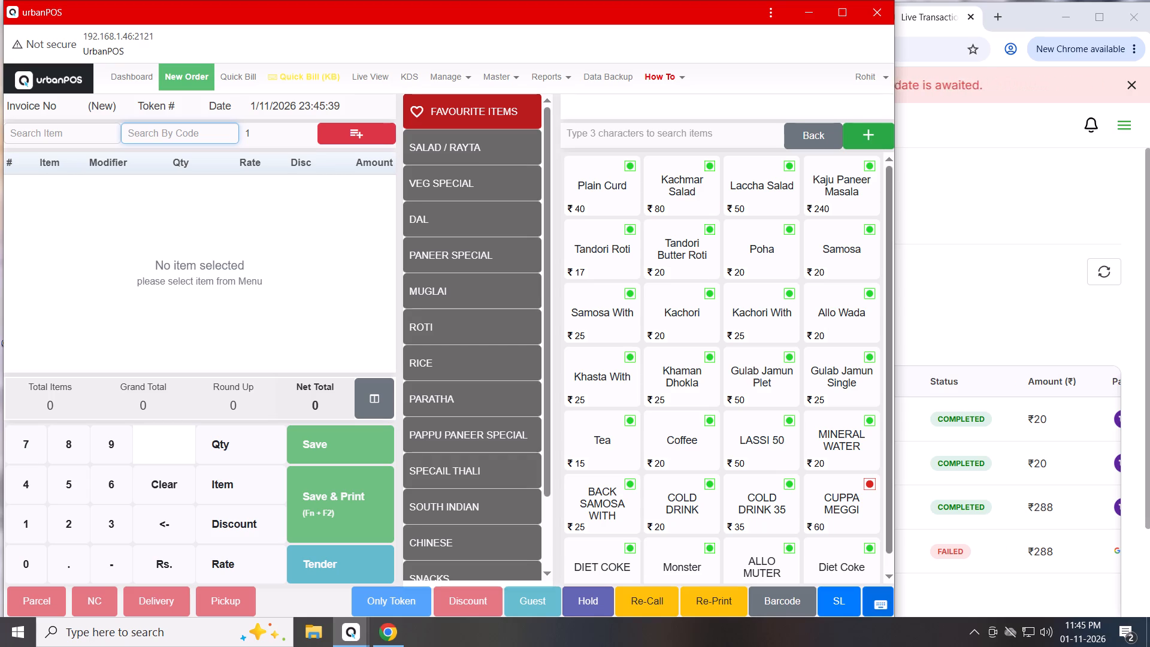
# Ring up Poha by item code 02 with quantity 2 in a new order, and save and print it.
pyautogui.write('02')
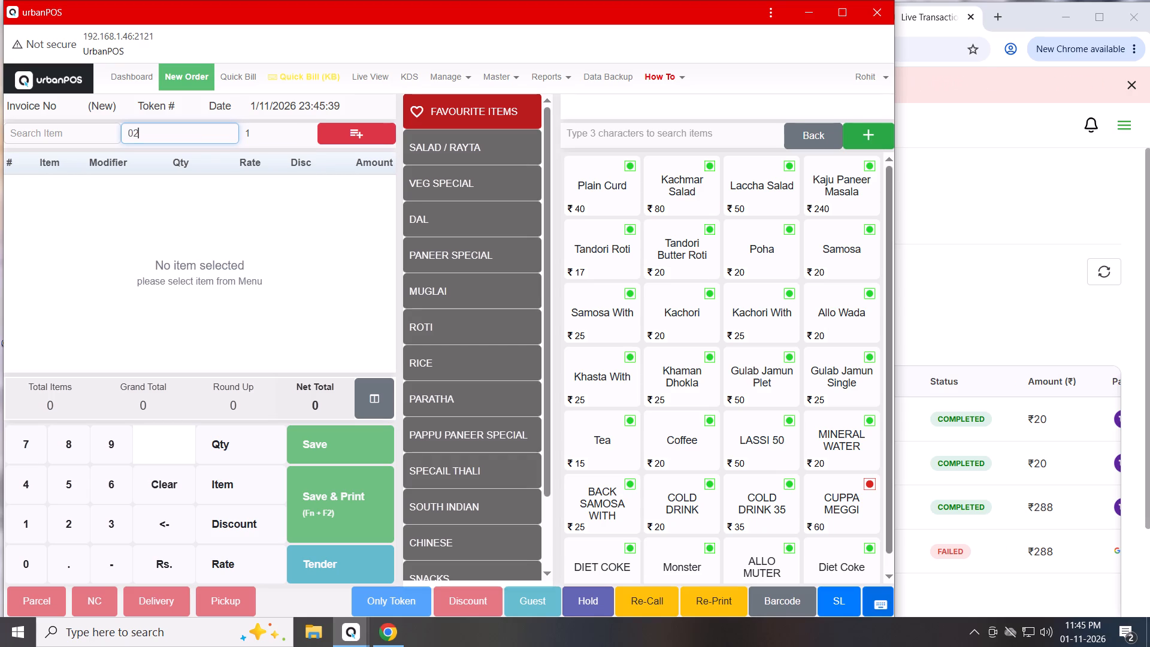
pyautogui.press('Return')
pyautogui.press('2')
pyautogui.press('Return')
pyautogui.press('F2')
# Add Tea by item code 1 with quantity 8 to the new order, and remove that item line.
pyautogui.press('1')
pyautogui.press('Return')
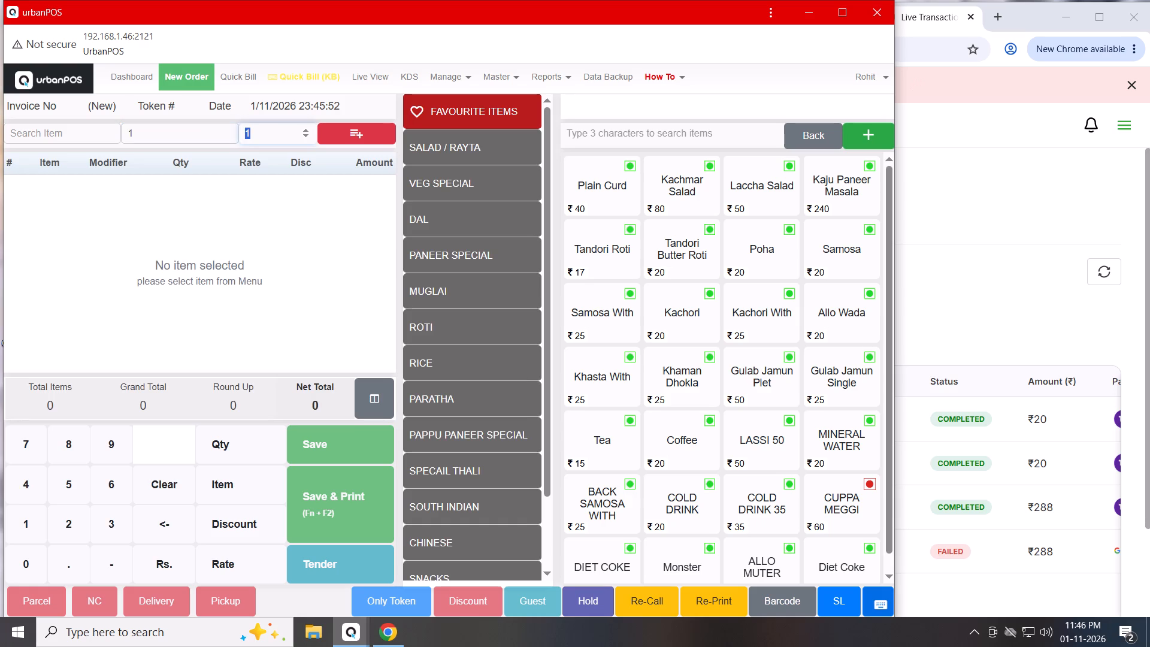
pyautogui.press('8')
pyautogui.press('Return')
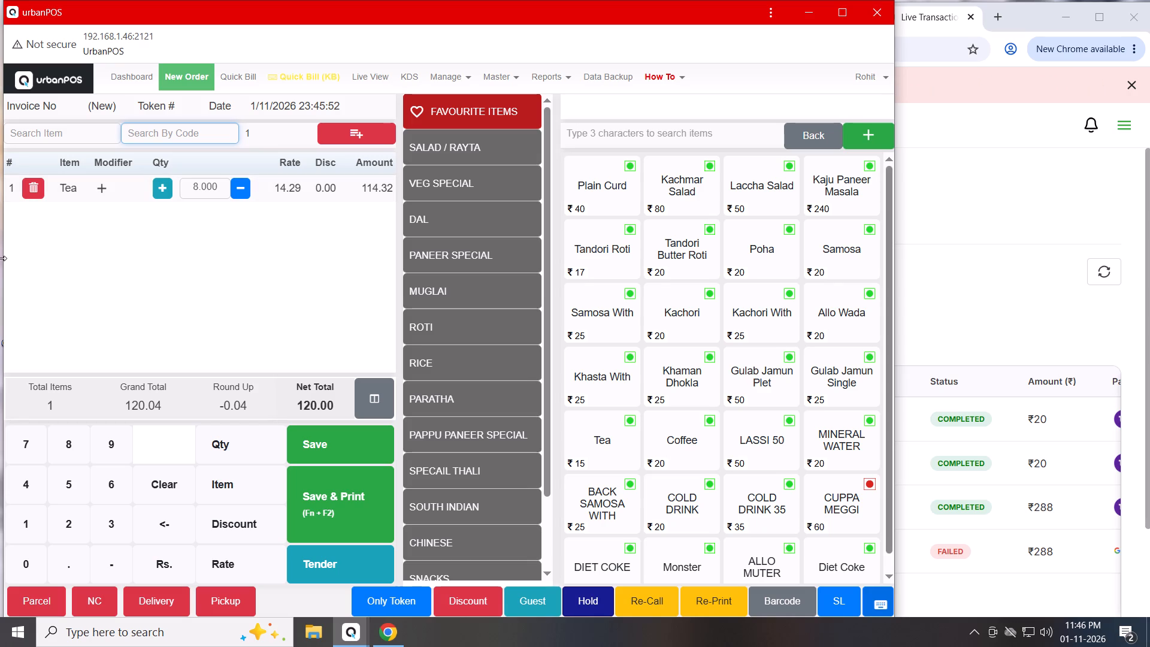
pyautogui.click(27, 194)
# Add Tea by item code 1 with quantity 2 to the emptied order, and save and print it.
pyautogui.click(167, 137)
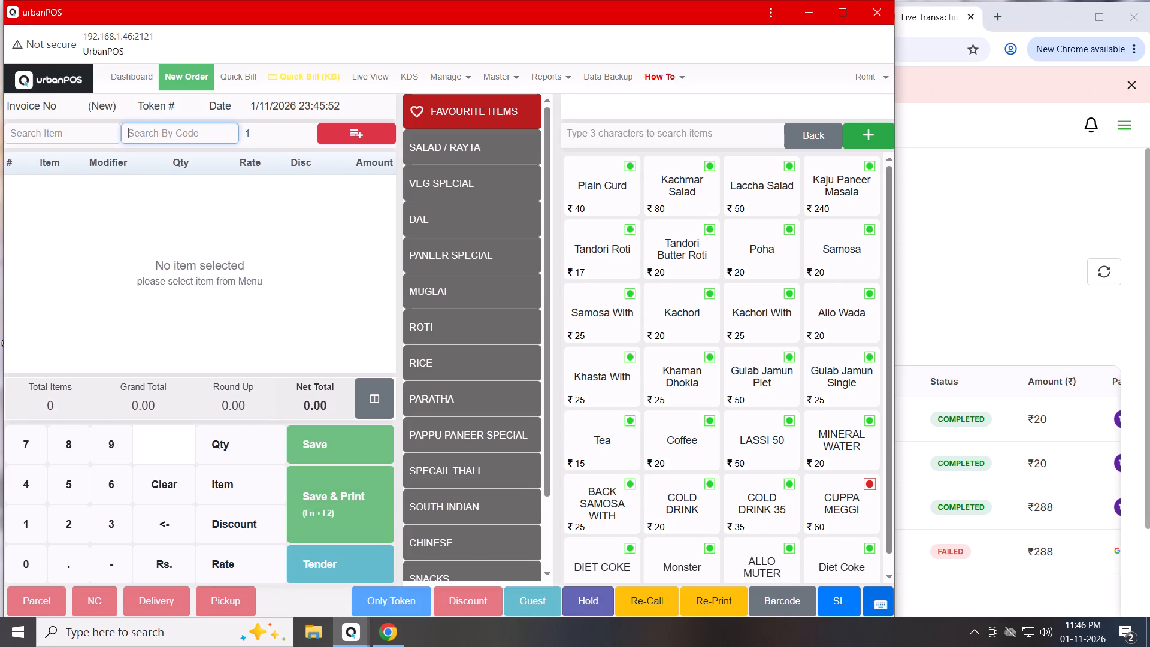
pyautogui.press('1')
pyautogui.press('Return')
pyautogui.press('2')
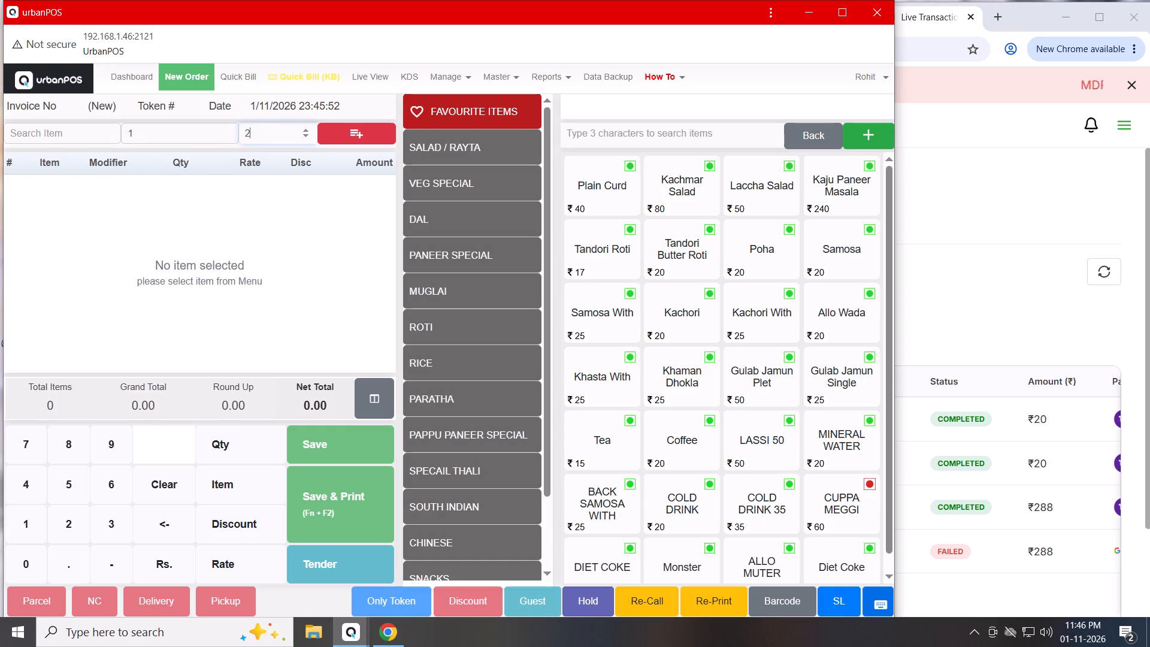
pyautogui.press('Return')
pyautogui.press('F2')
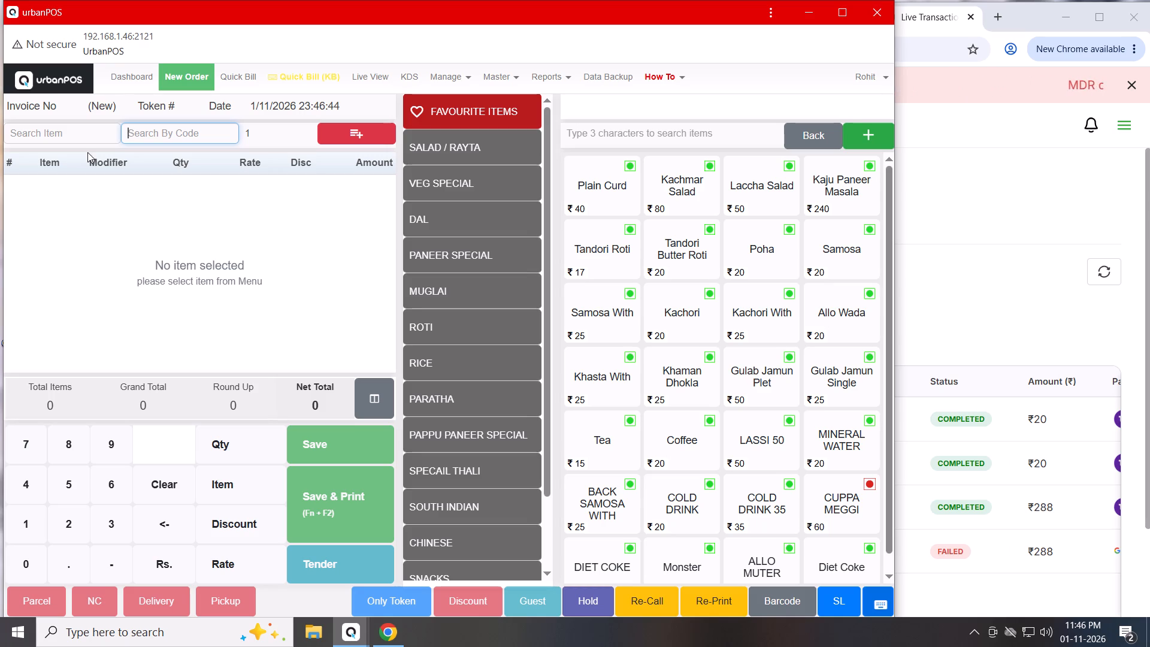
# Search the items for IND, add one Indian Thali to the new order, and save and print it.
pyautogui.click(81, 129)
pyautogui.write('IND')
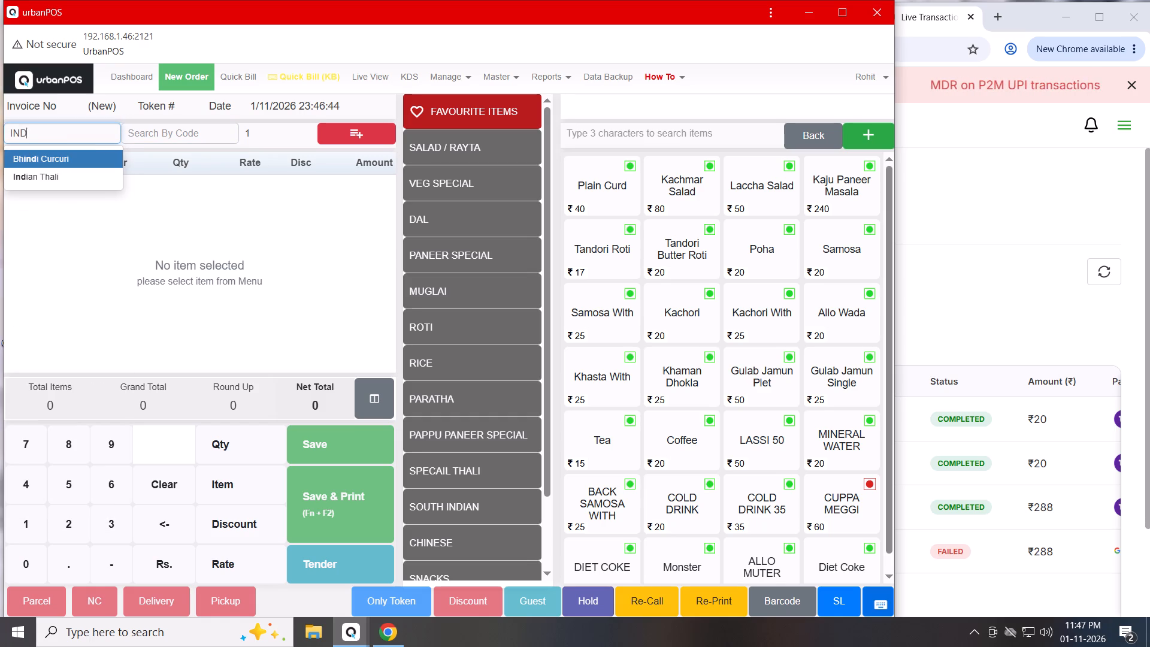
pyautogui.press('Down')
pyautogui.press('Return')
pyautogui.press('Return')
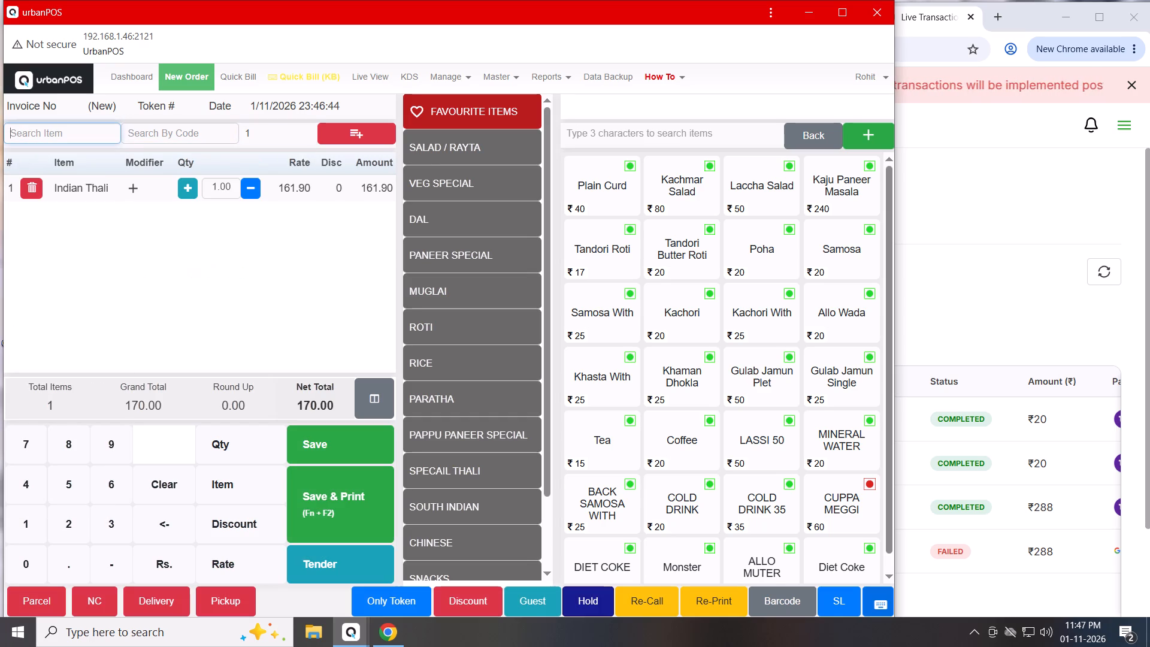
pyautogui.press('F2')
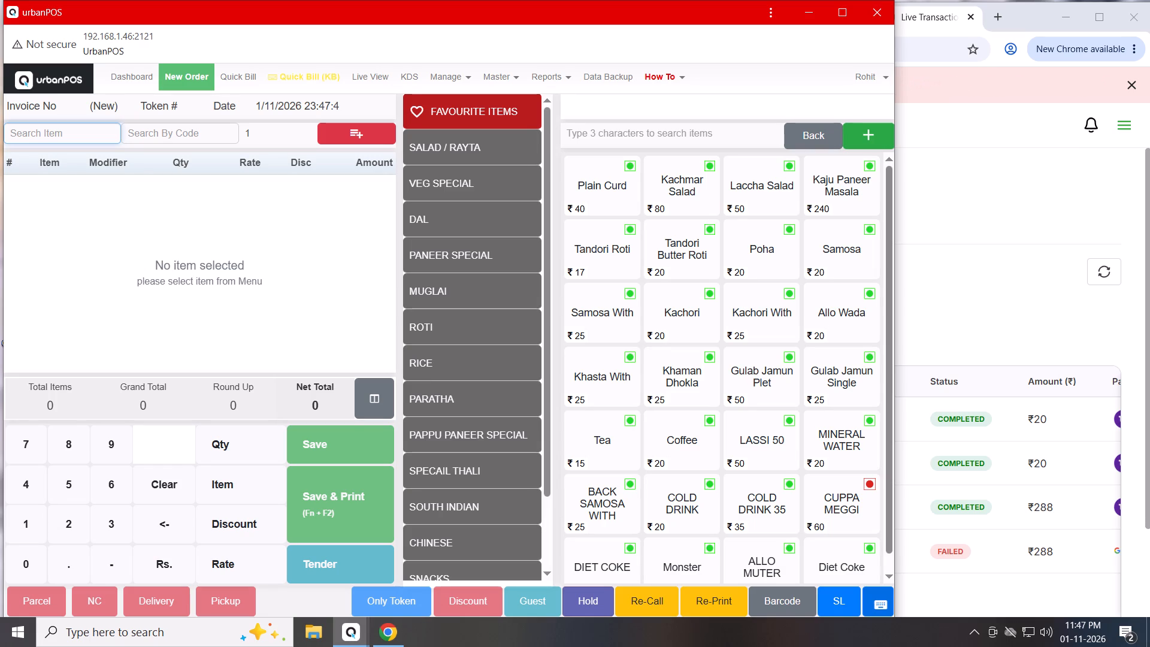
# Search the items for DAL R, add one Dal Rice Khichdi to the new order, and save and print it.
pyautogui.write('DAL')
pyautogui.press('space')
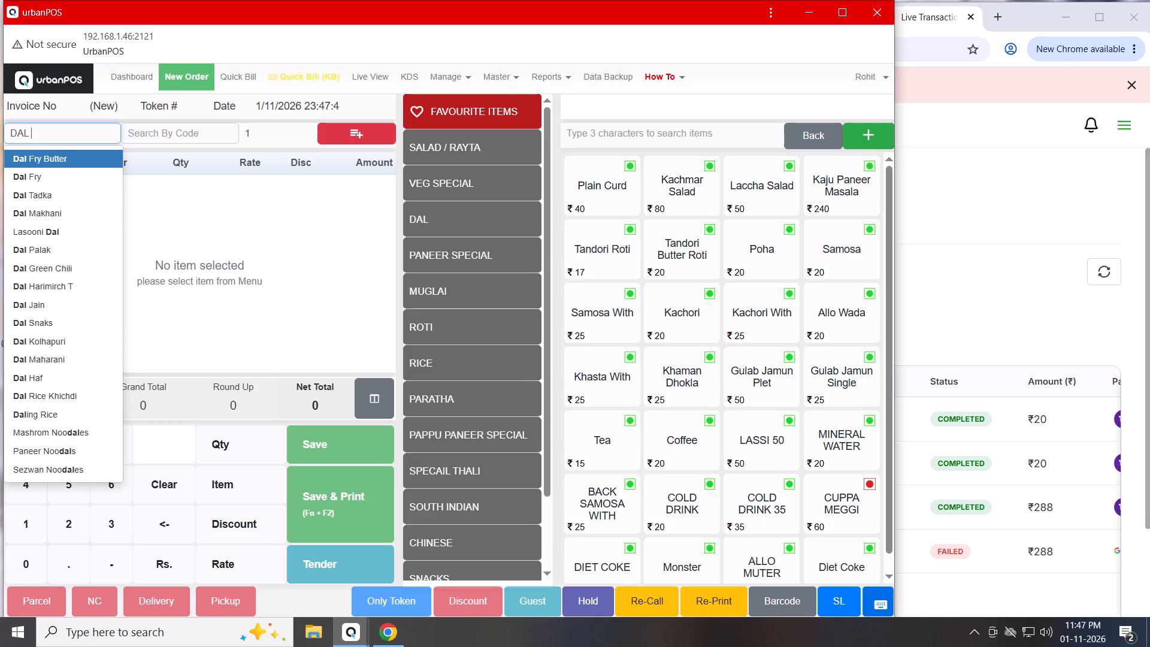
pyautogui.press('r')
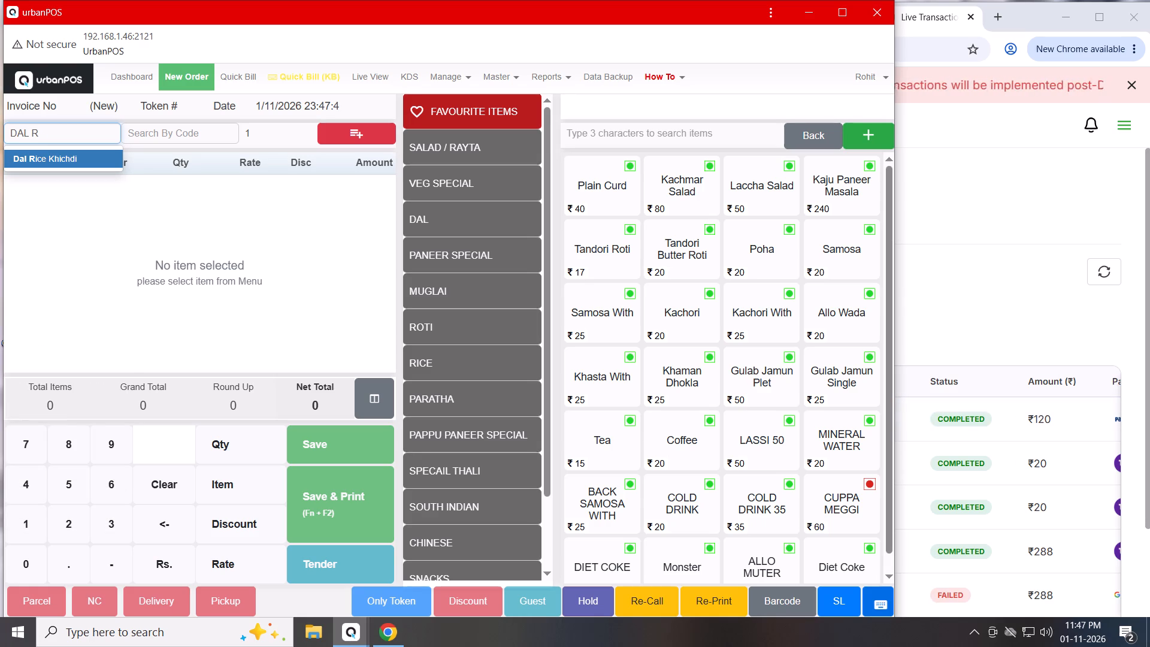
pyautogui.press('Return')
pyautogui.press('Return')
pyautogui.press('F2')
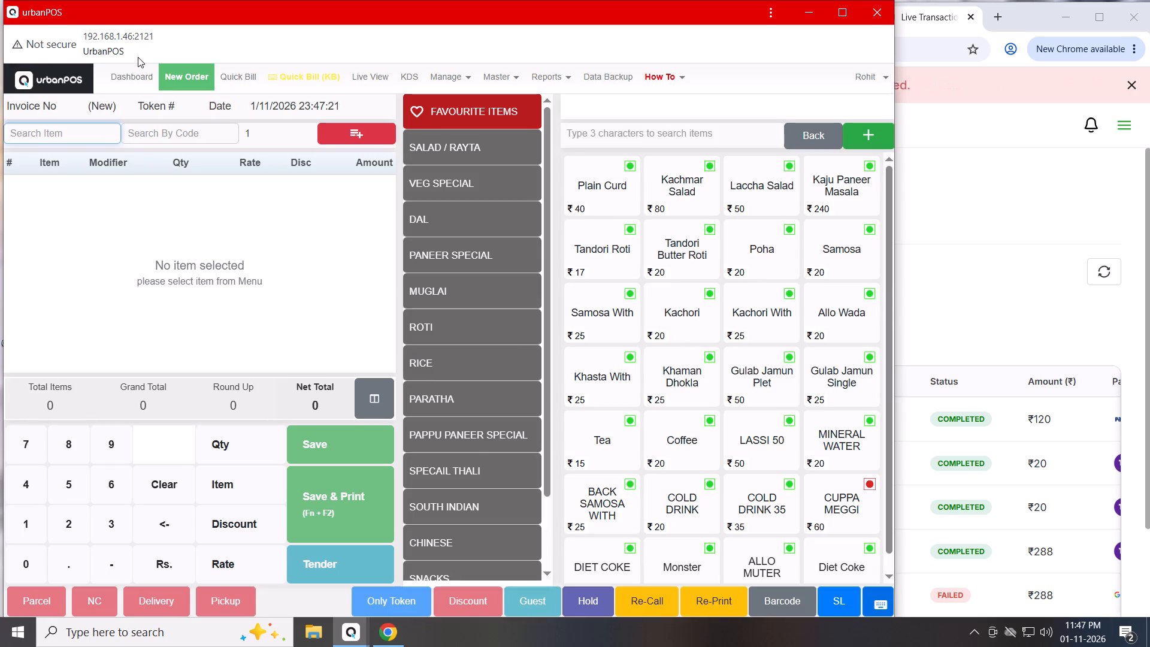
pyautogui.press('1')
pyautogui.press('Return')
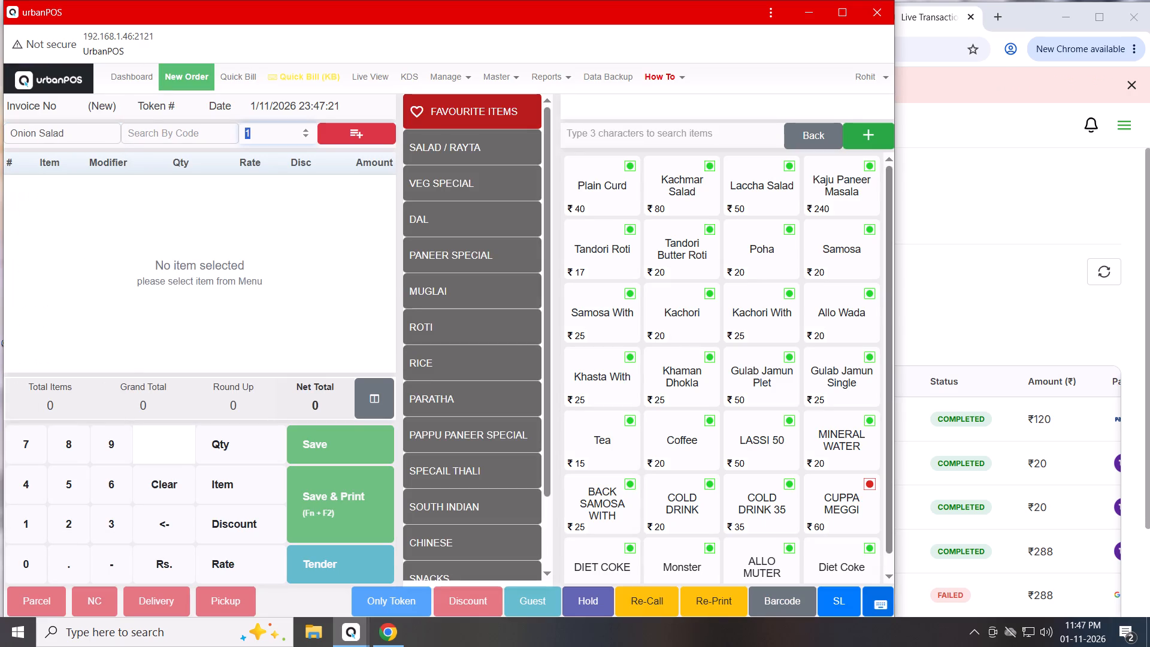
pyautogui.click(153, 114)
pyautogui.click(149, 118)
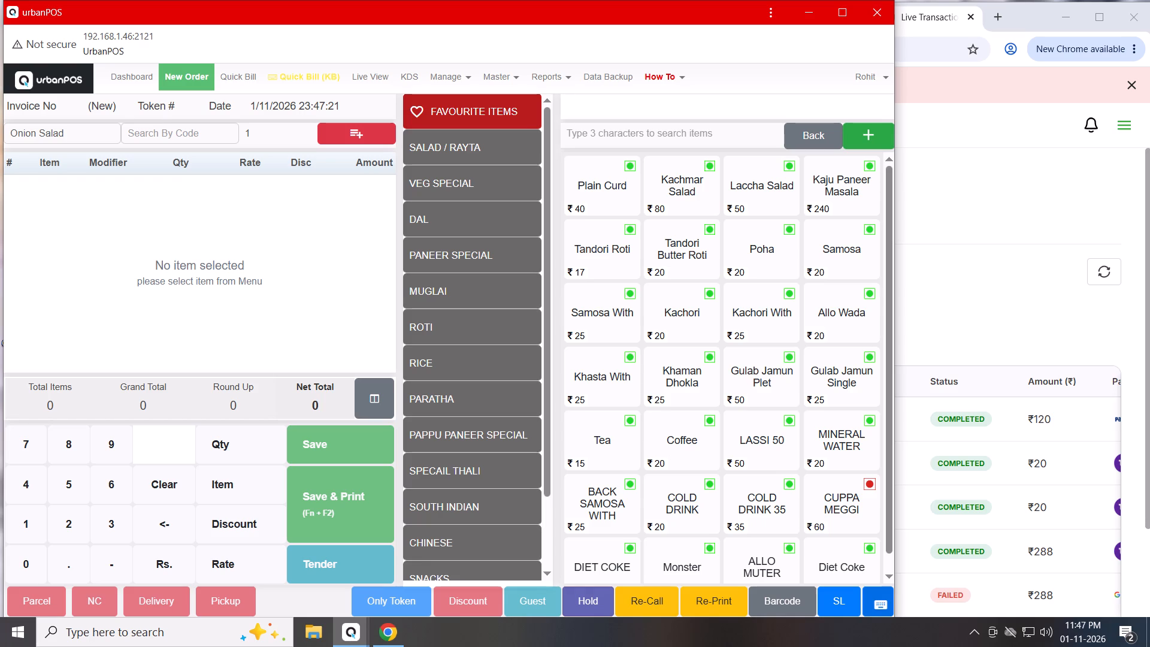
# Ring up Tea by item code 1 with quantity 8 in the new order, and save and print it.
pyautogui.click(150, 133)
pyautogui.press('1')
pyautogui.press('Return')
pyautogui.press('8')
pyautogui.press('Return')
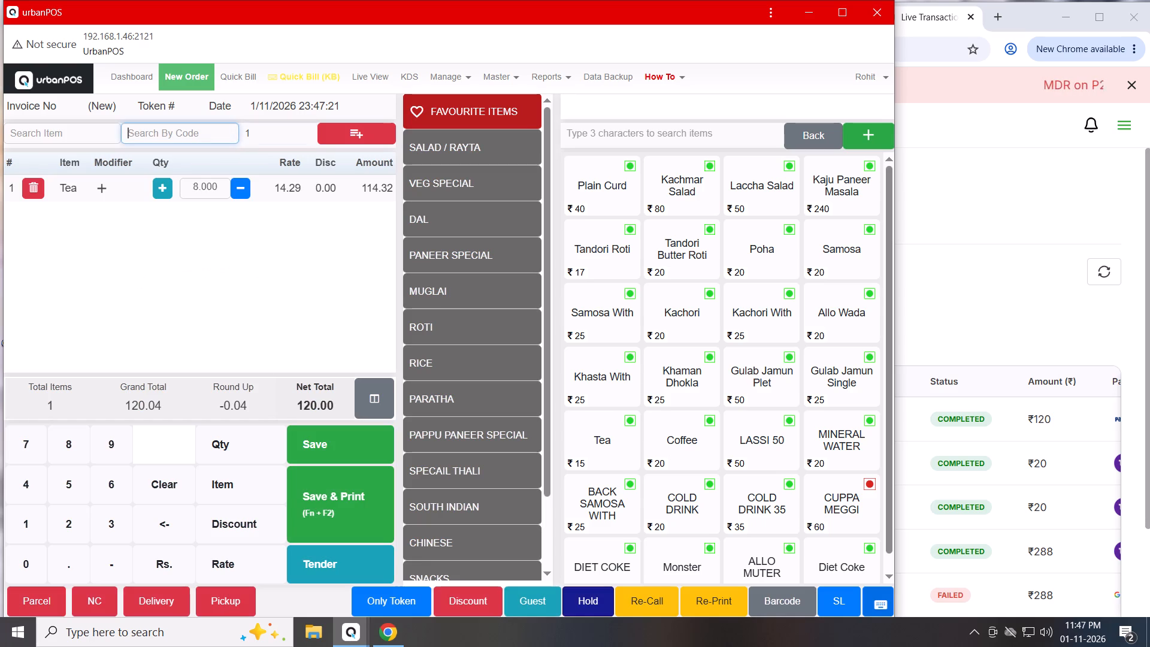
pyautogui.press('F2')
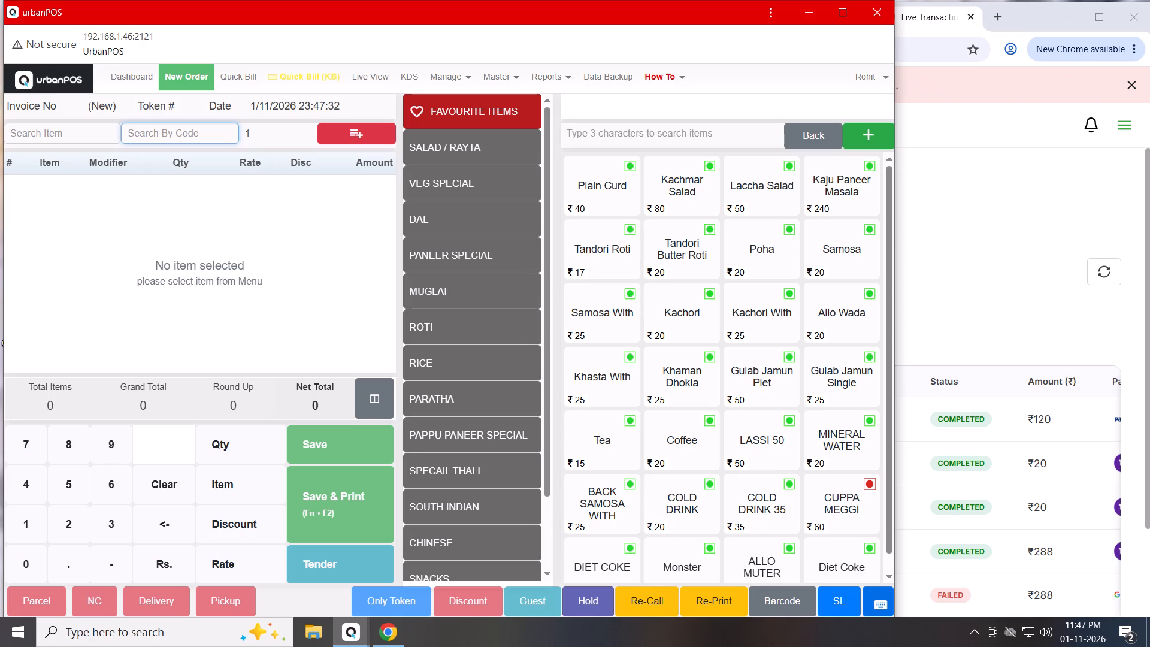
# Ring up Tea by item code 1 with quantity 2 in a new order, and save and print it.
pyautogui.press('1')
pyautogui.press('Return')
pyautogui.press('2')
pyautogui.press('Return')
pyautogui.press('F2')
# Ring up one Tea by item code 1 in a new order, and save and print it.
pyautogui.press('1')
pyautogui.press('Return')
pyautogui.press('Return')
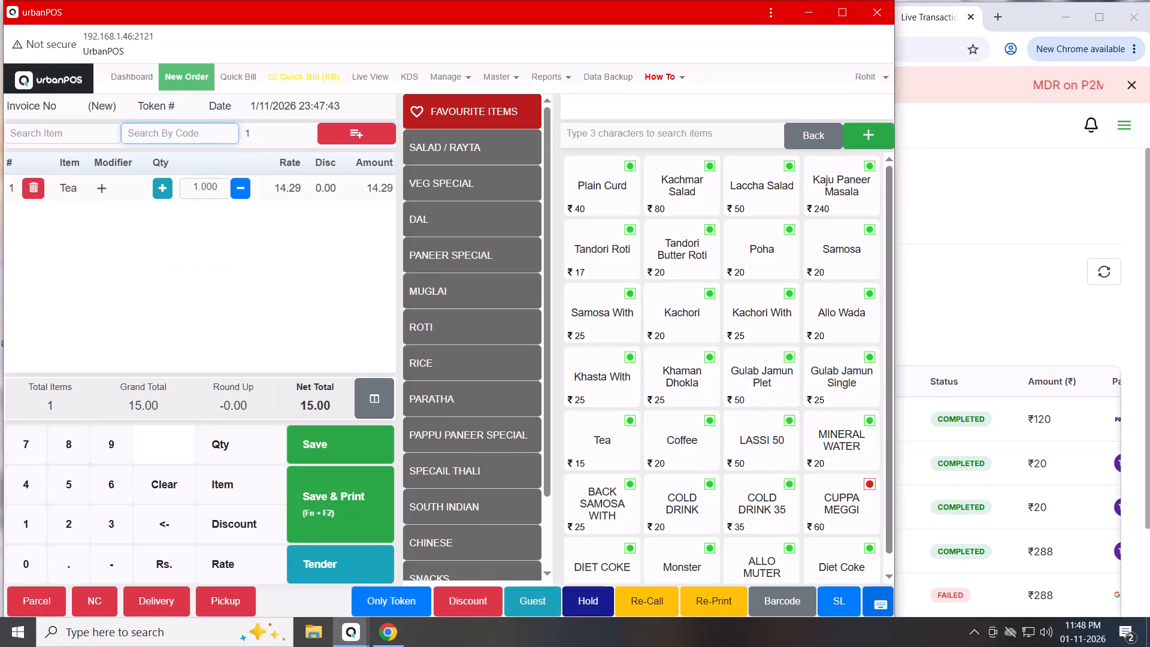
pyautogui.press('F2')
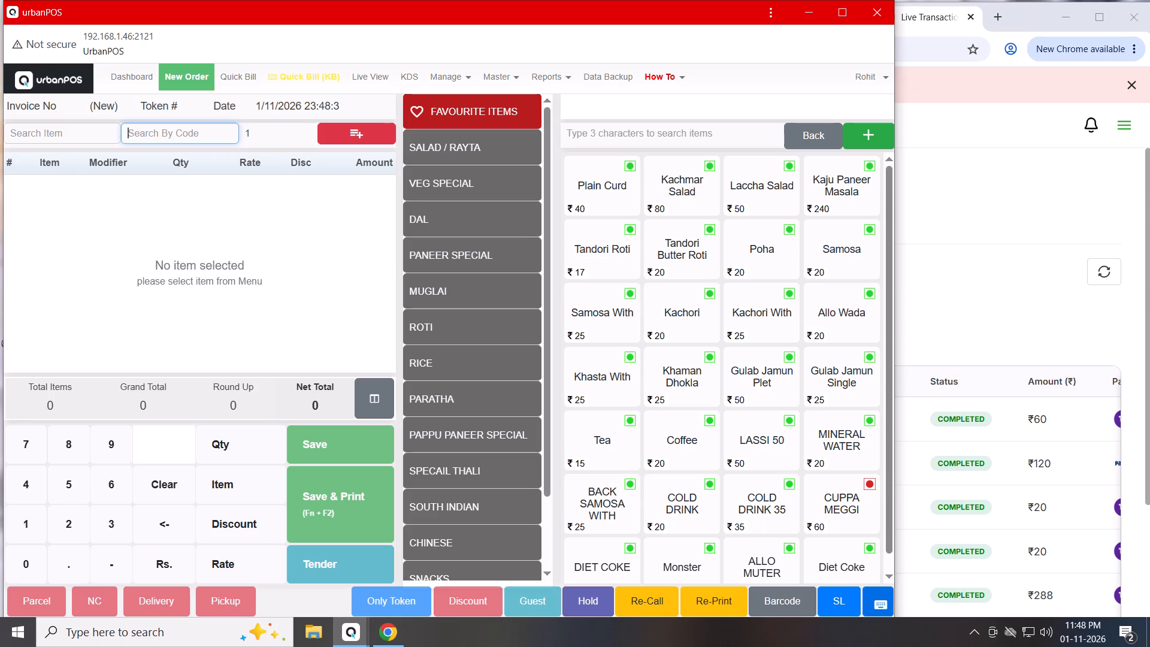
# Ring up Tea by item code 1 with quantity 3 in a new order, and save and print it.
pyautogui.press('1')
pyautogui.press('Return')
pyautogui.press('3')
pyautogui.press('Return')
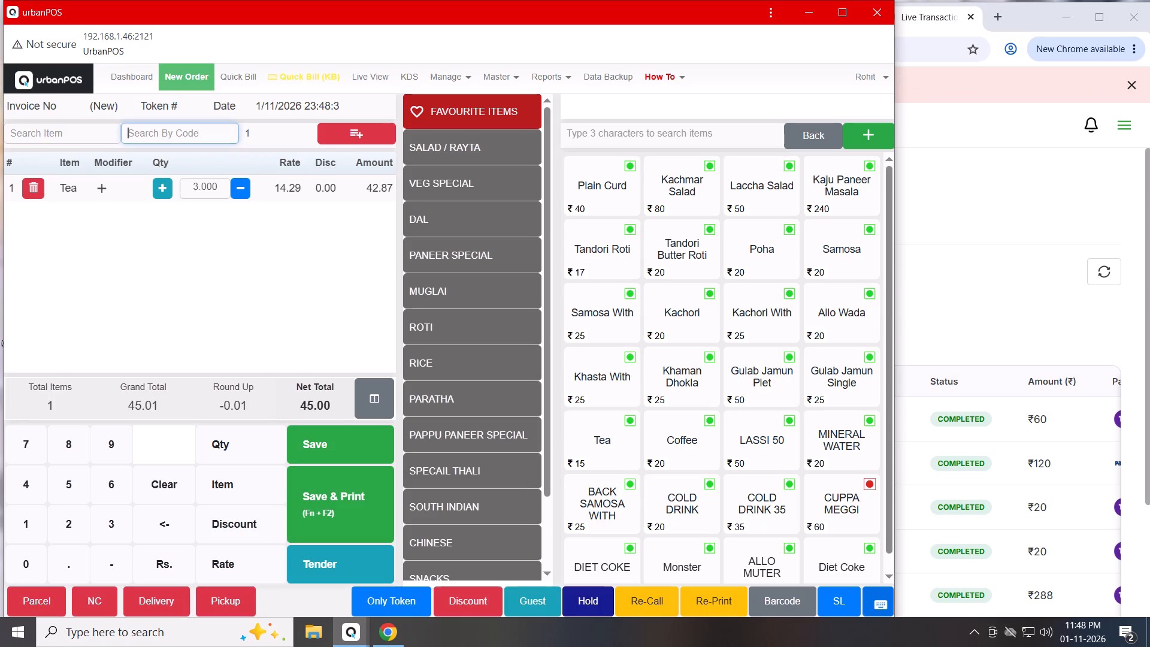
pyautogui.press('F2')
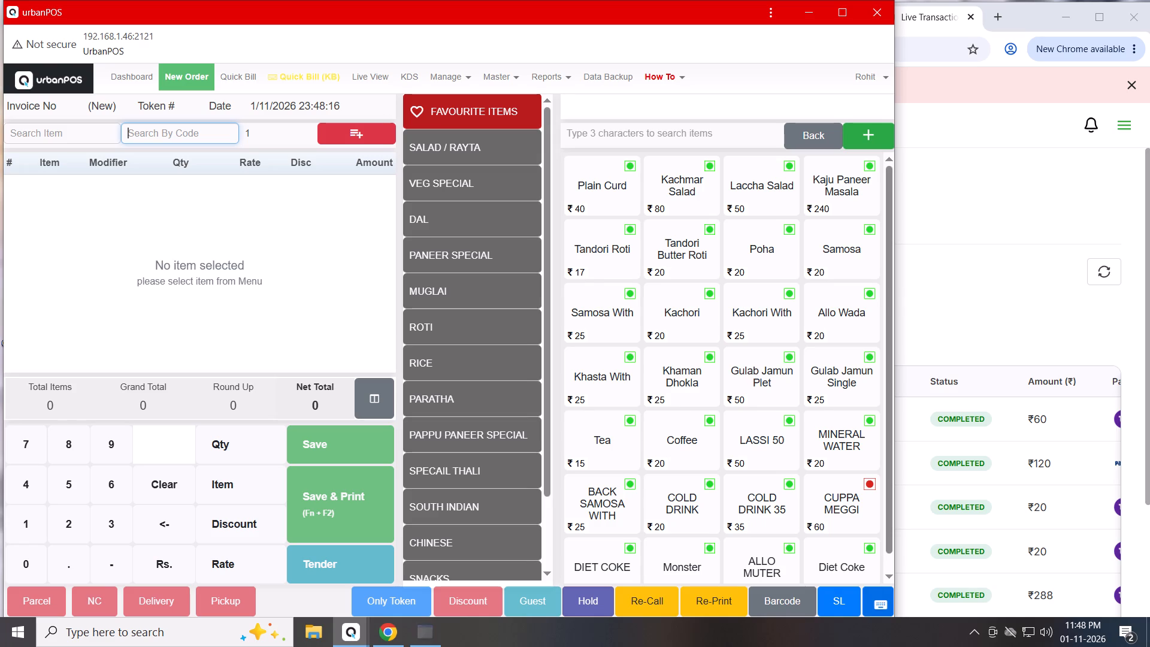
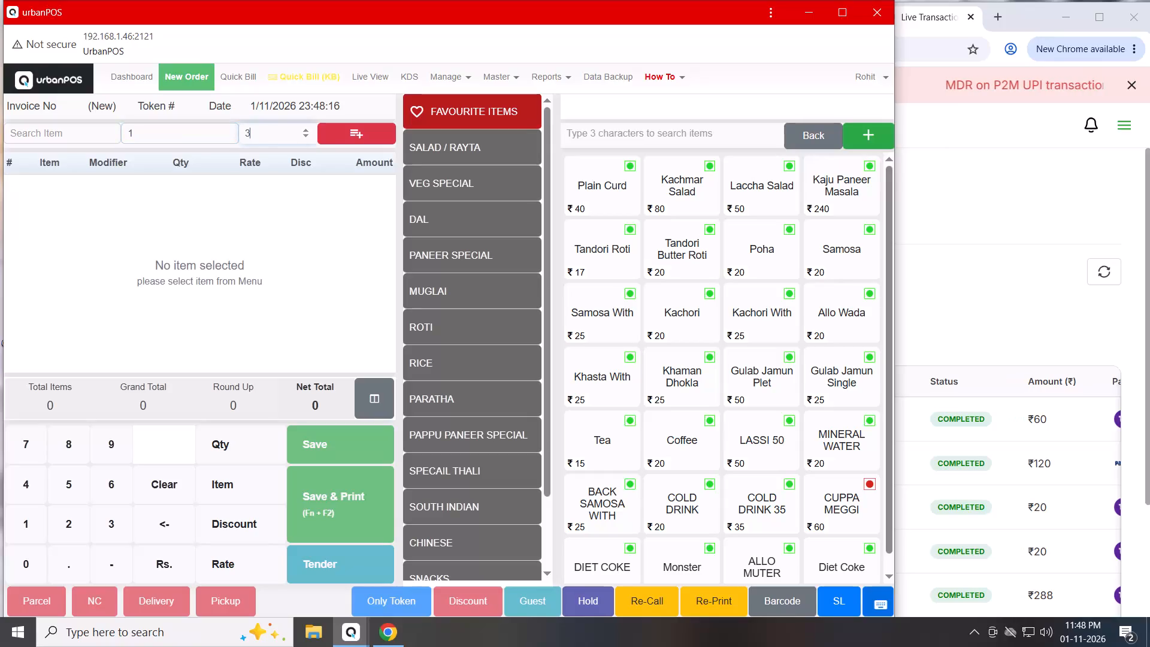
# Save and print the current order for Tea with quantity 3.
pyautogui.press('F2')
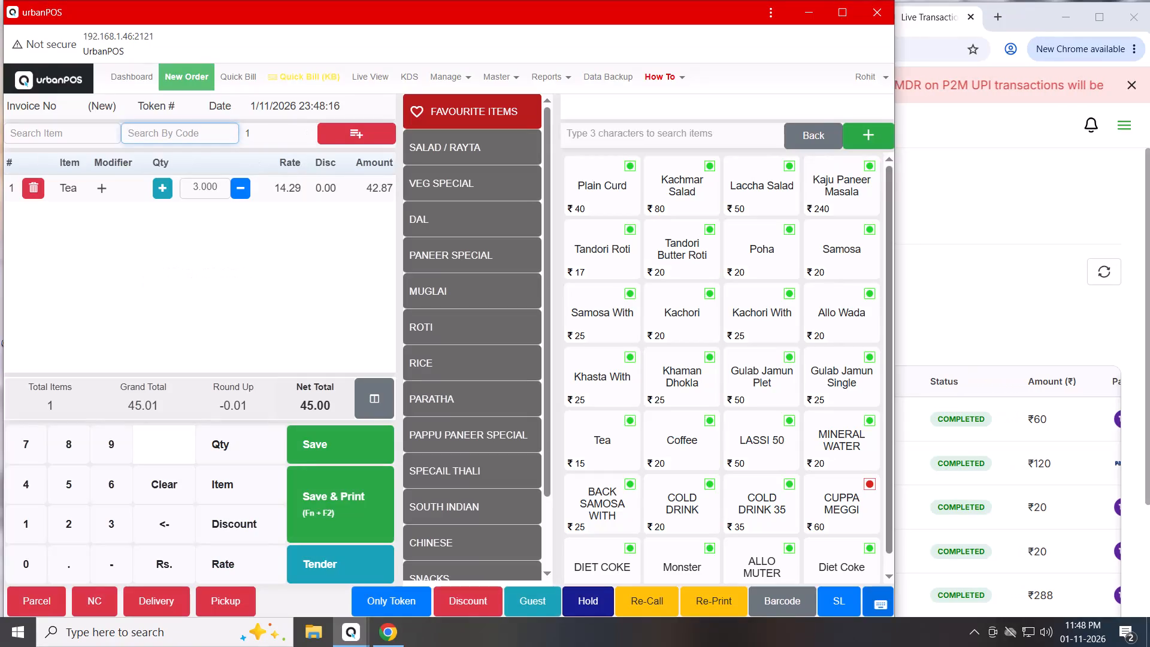
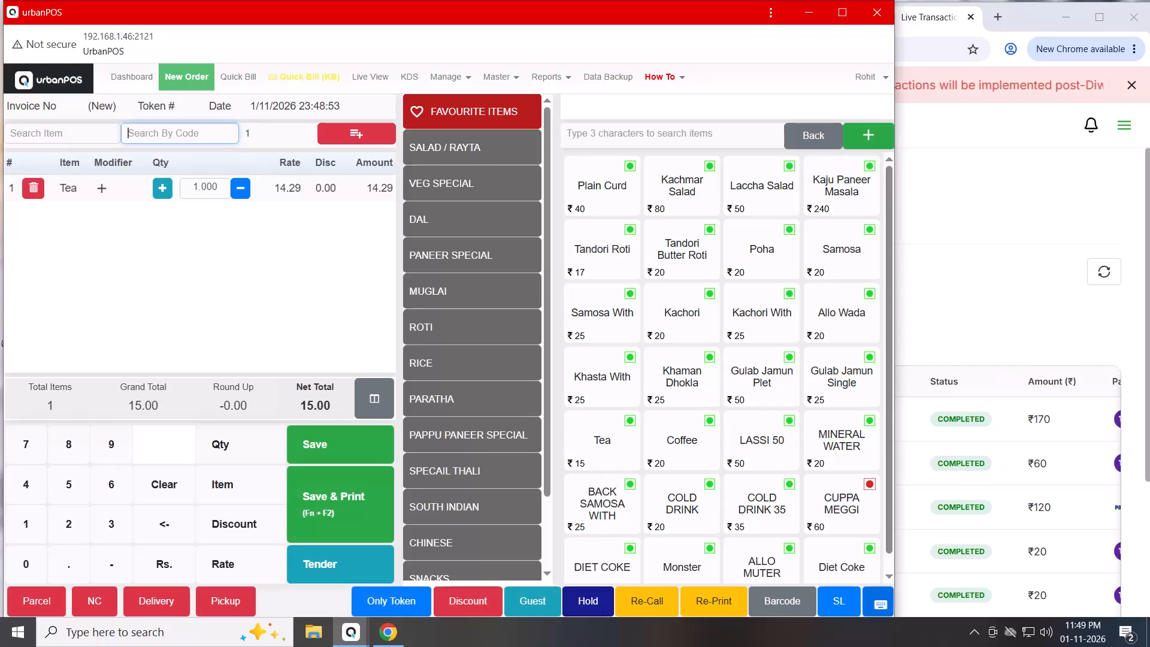
# Save and print the current order for one Tea.
pyautogui.press('F2')
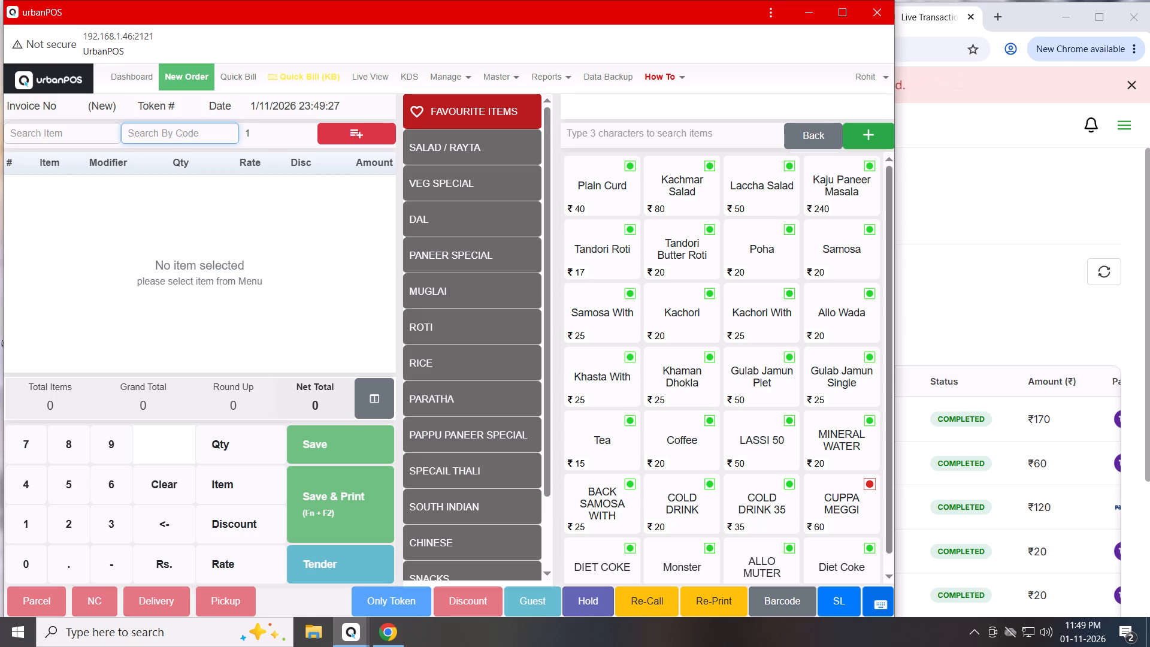
# Ring up a new order for item code 1 with quantity 1, and save and print it.
pyautogui.press('1')
pyautogui.press('Return')
pyautogui.press('Return')
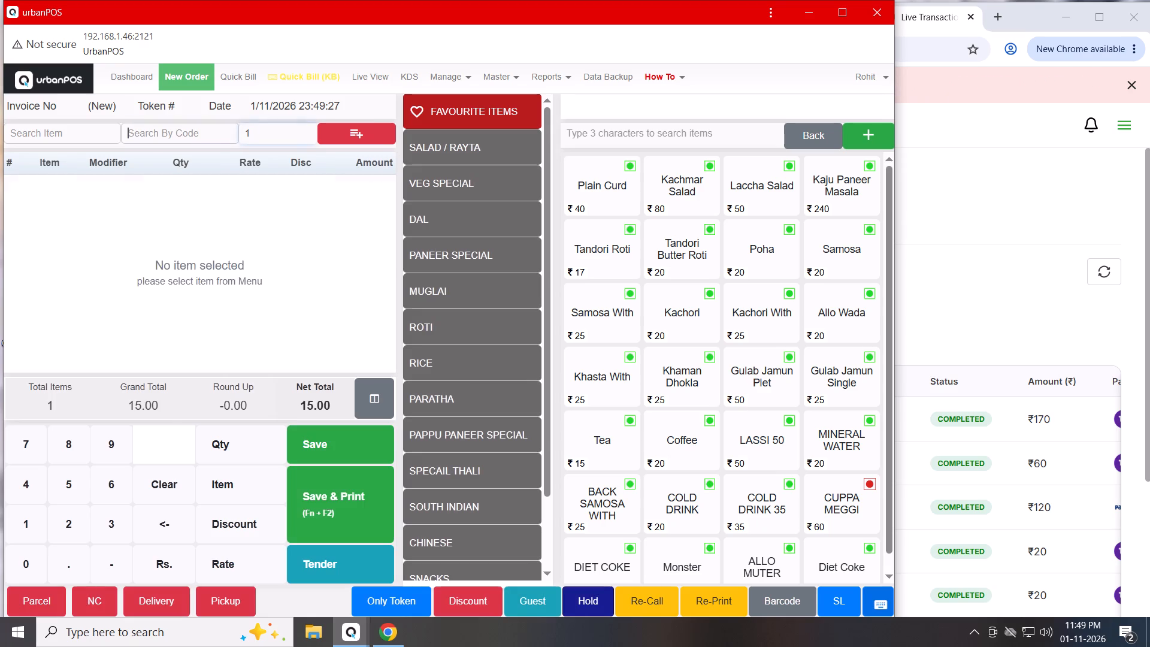
pyautogui.press('F2')
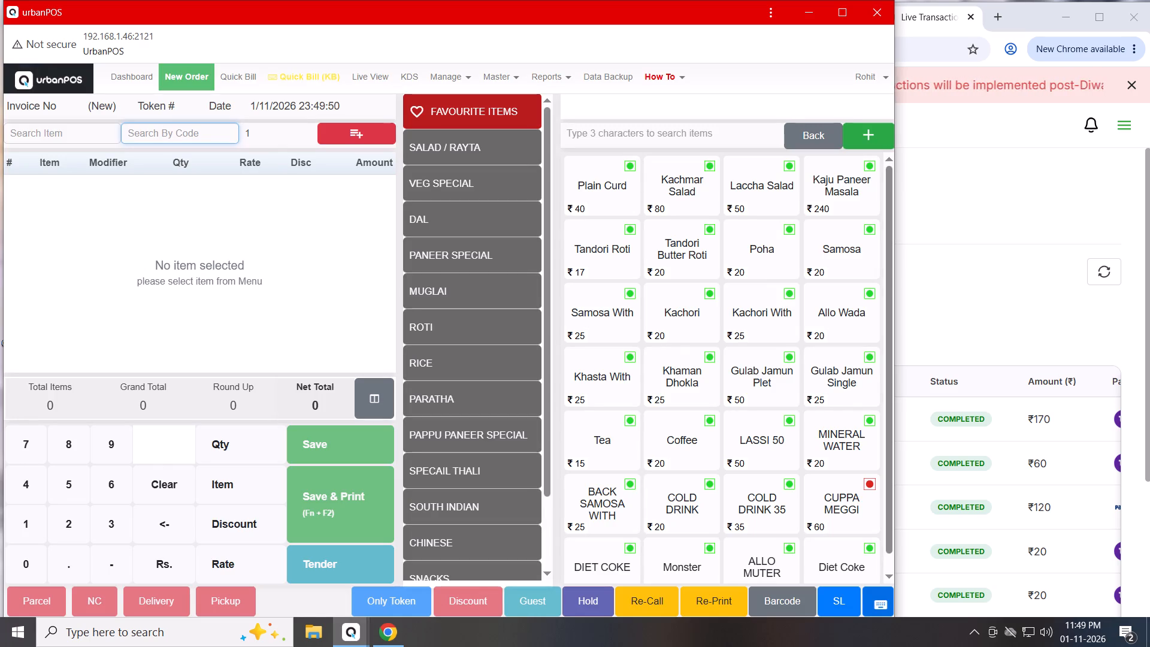
# Find Dal Tadka by item name and add one to a new order.
pyautogui.press('0')
pyautogui.press('BackSpace')
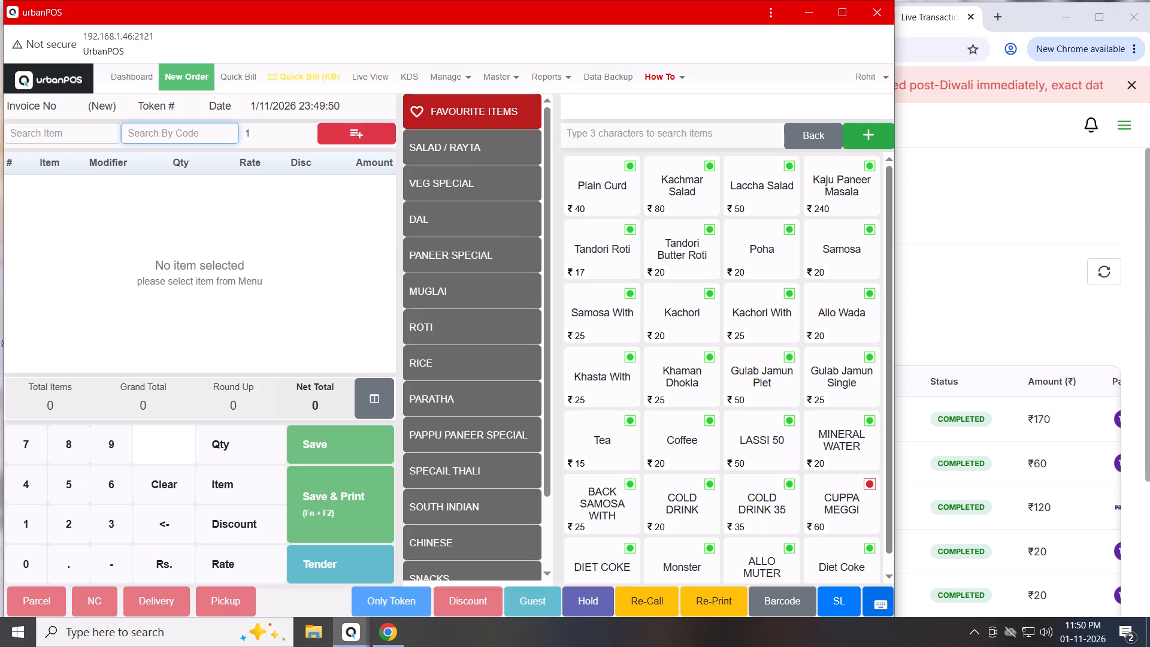
pyautogui.click(71, 138)
pyautogui.write('DAL')
pyautogui.press('space')
pyautogui.press('t')
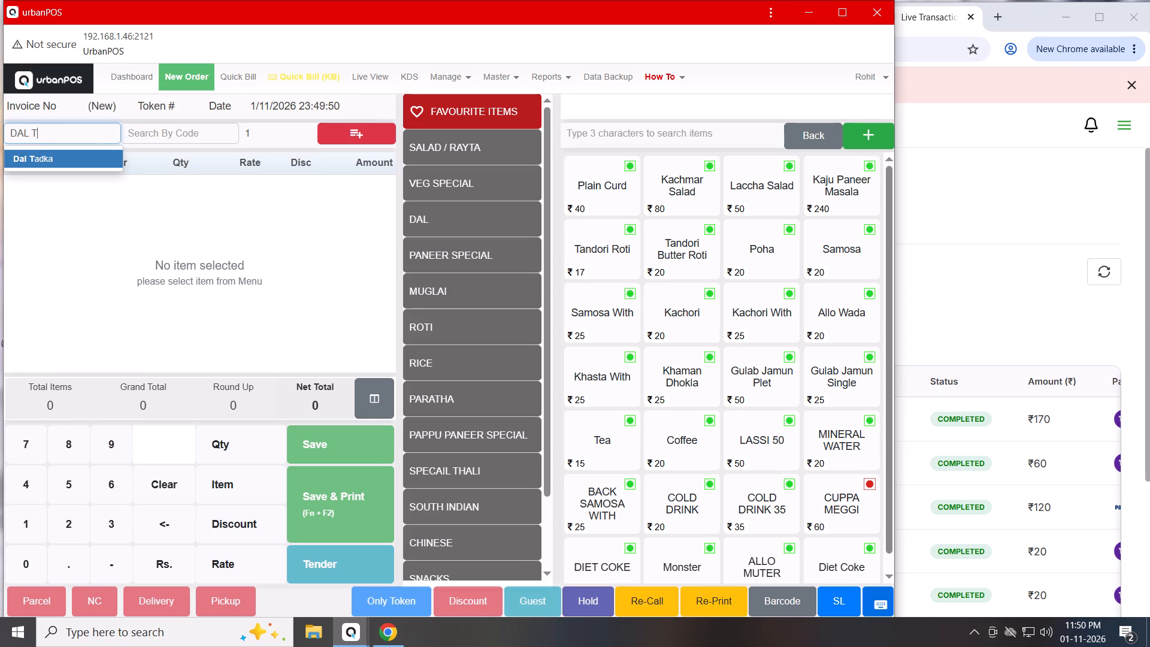
pyautogui.press('Return')
pyautogui.press('Return')
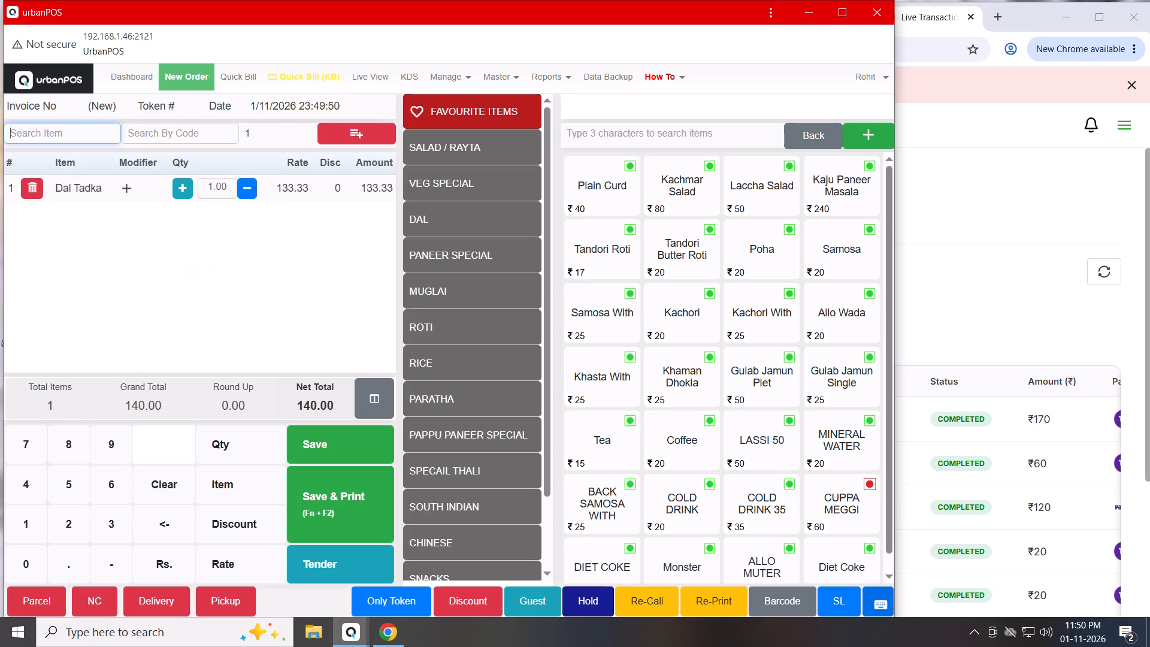
# Add one Jeera Ric Haf and one Jeera Rice to the order by item name.
pyautogui.write('JEE')
pyautogui.press('Down')
pyautogui.press('Down')
pyautogui.press('Down')
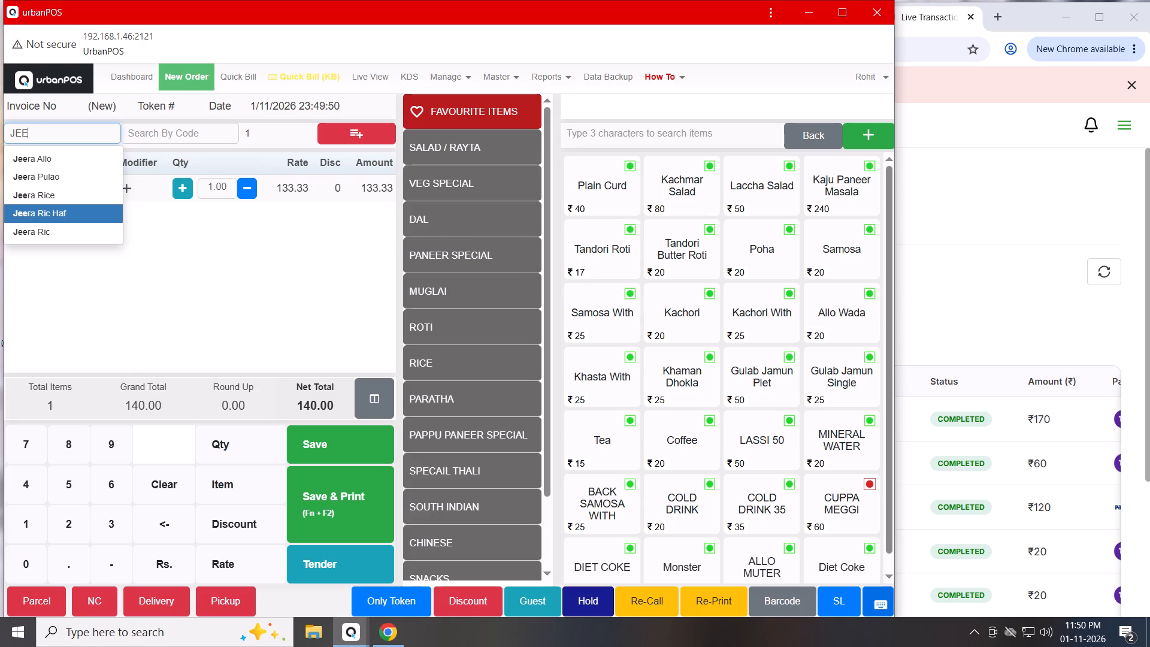
pyautogui.press('Return')
pyautogui.press('Return')
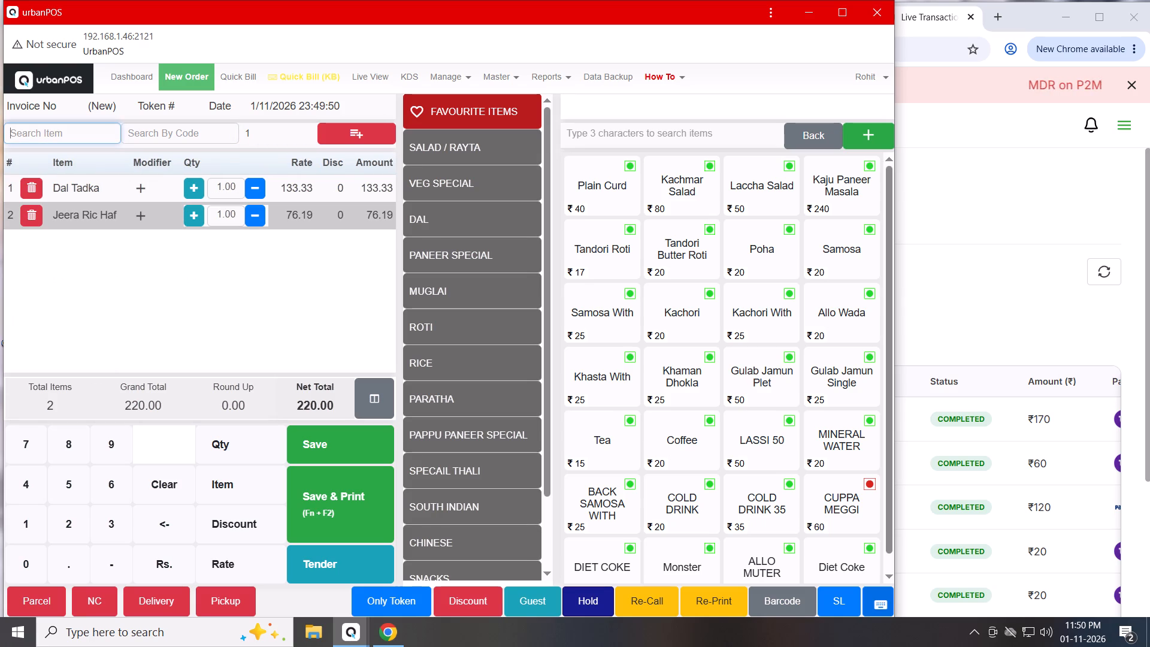
pyautogui.write('JEE')
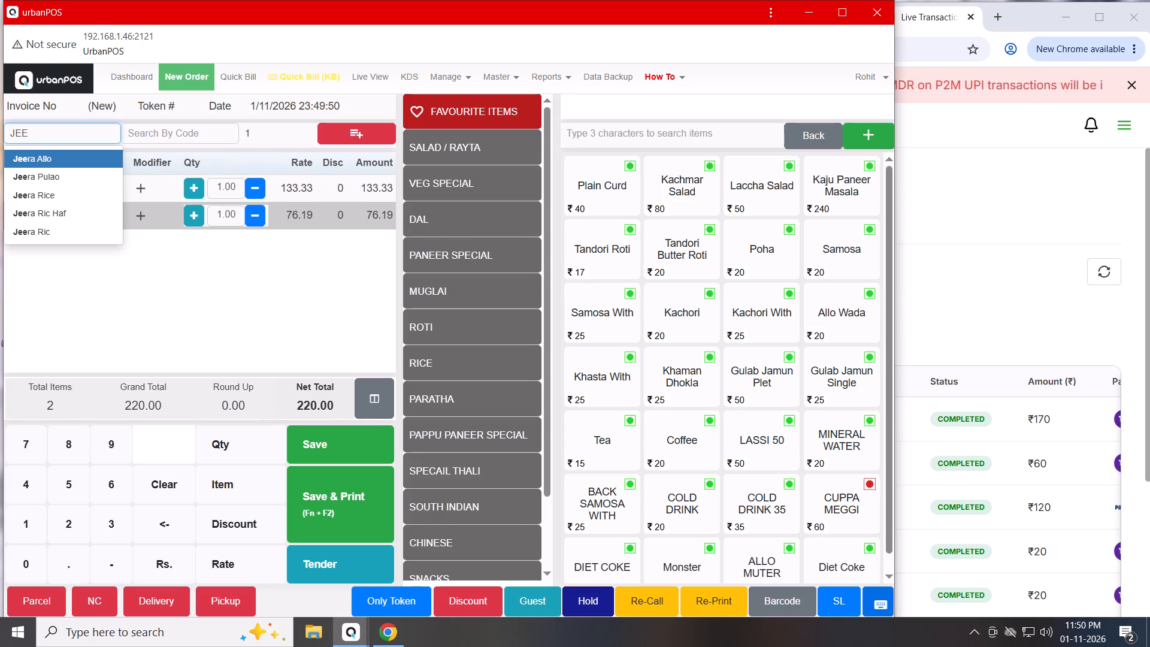
pyautogui.press('Down')
pyautogui.press('Down')
pyautogui.press('Return')
pyautogui.press('Return')
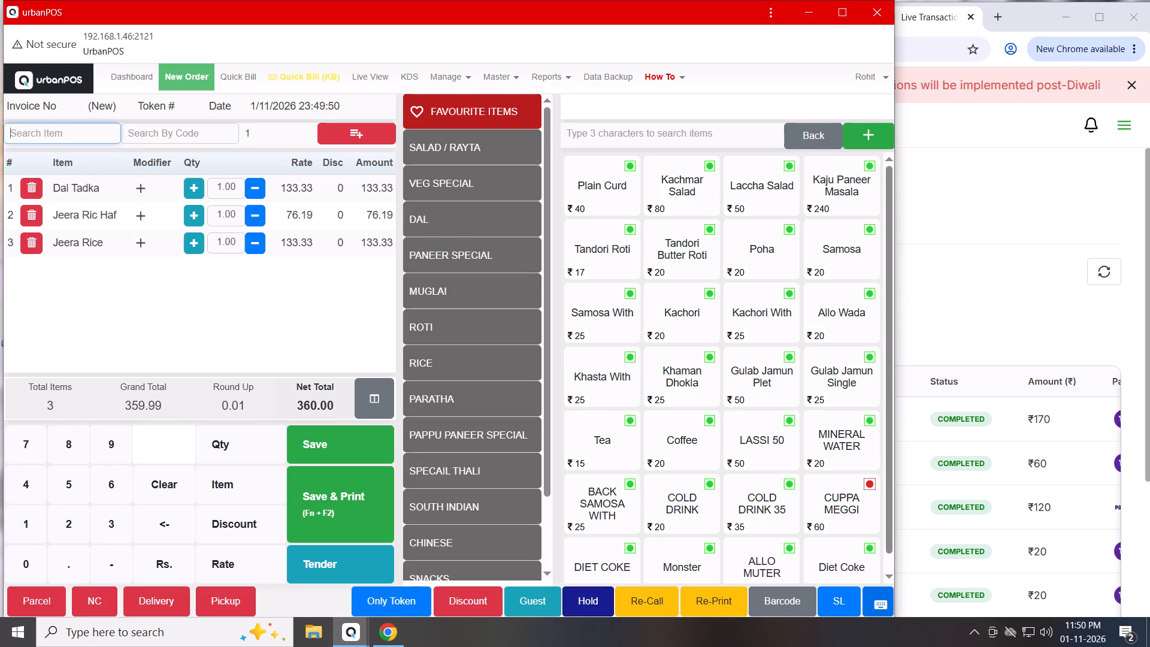
# Add one MINERAL WATER using item code 006, and save and print the order.
pyautogui.click(134, 131)
pyautogui.write('006')
pyautogui.press('Return')
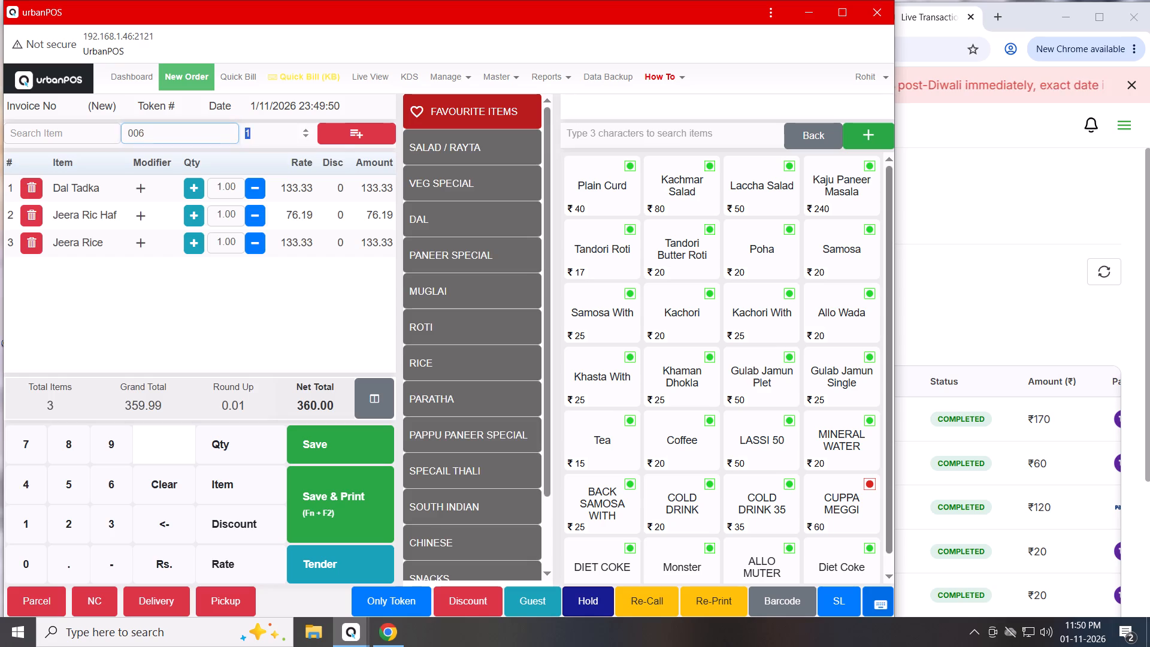
pyautogui.press('Return')
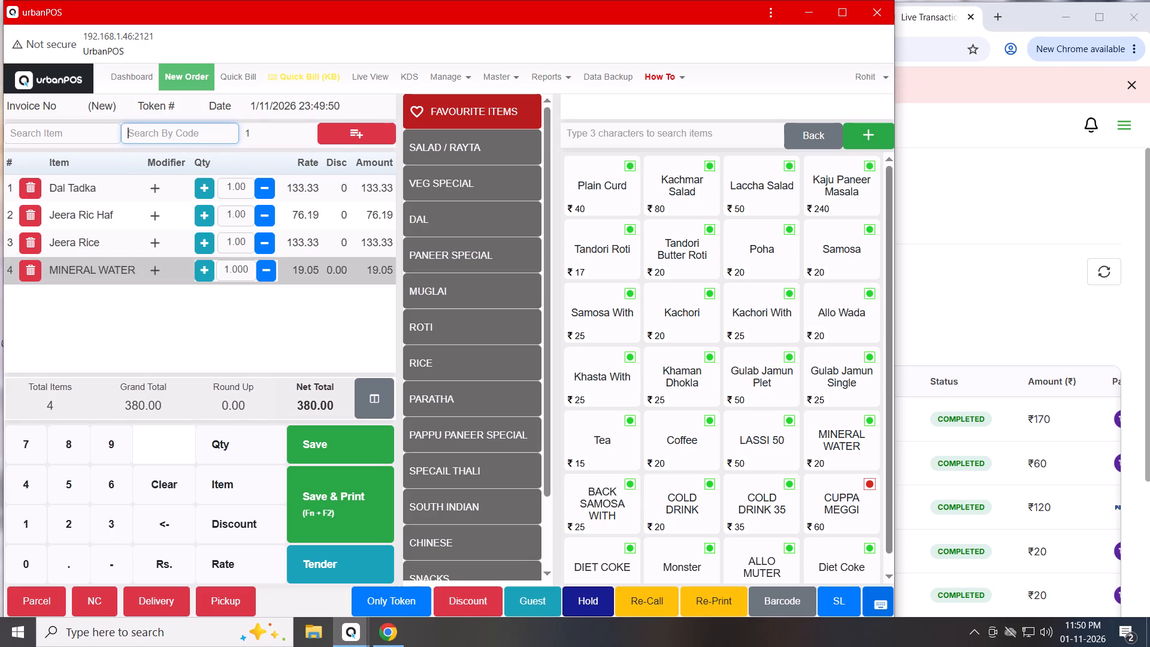
pyautogui.press('F2')
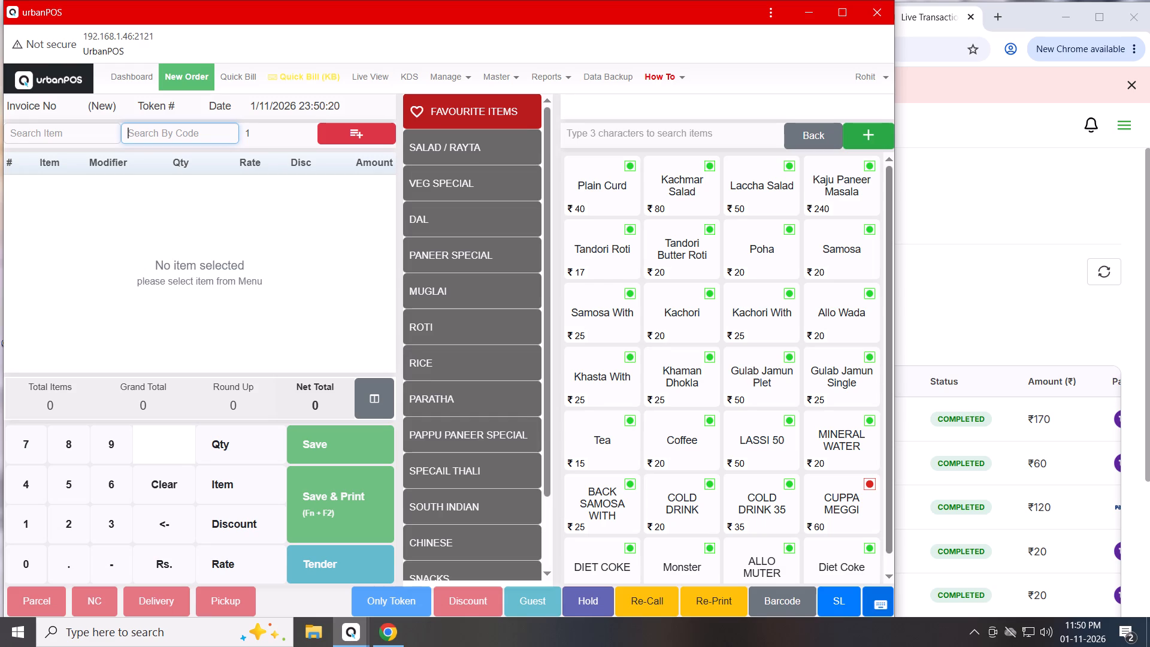
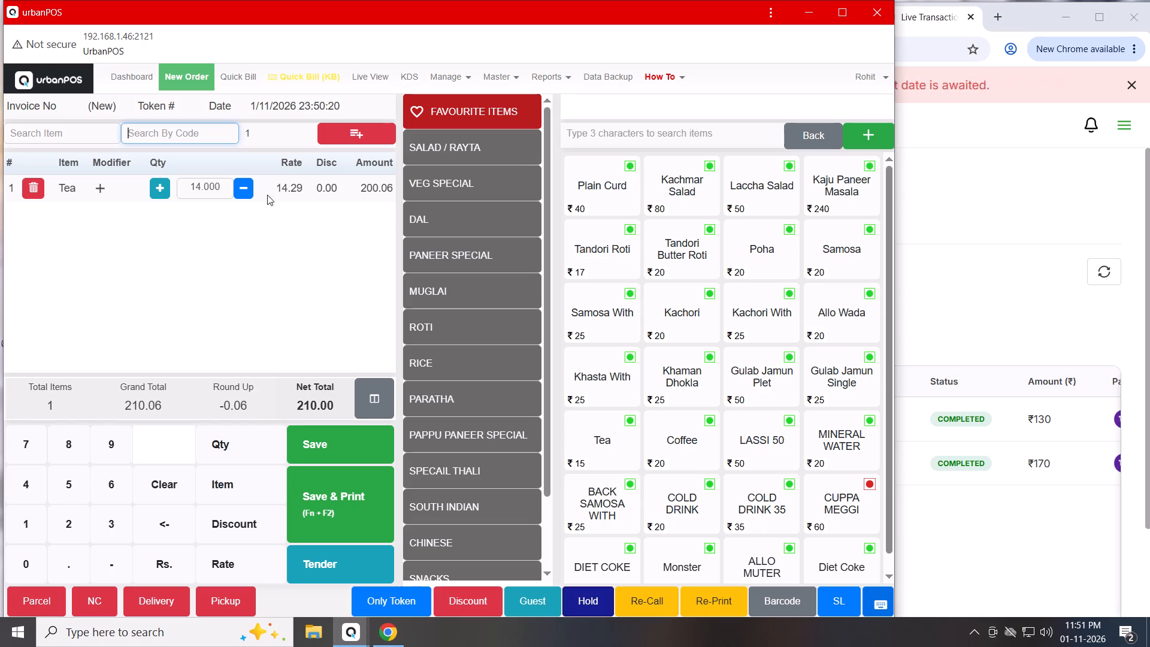
# Reduce the Tea quantity in the current order to 10, and save and print the order.
pyautogui.tripleClick(241, 192)
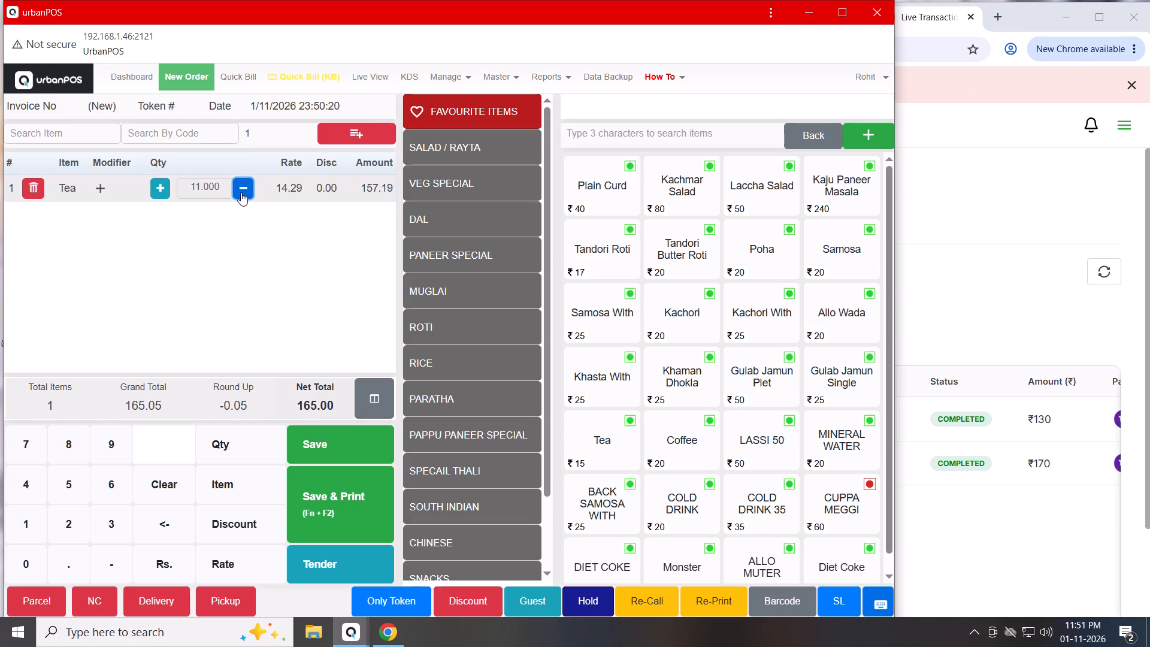
pyautogui.click(243, 191)
pyautogui.click(175, 138)
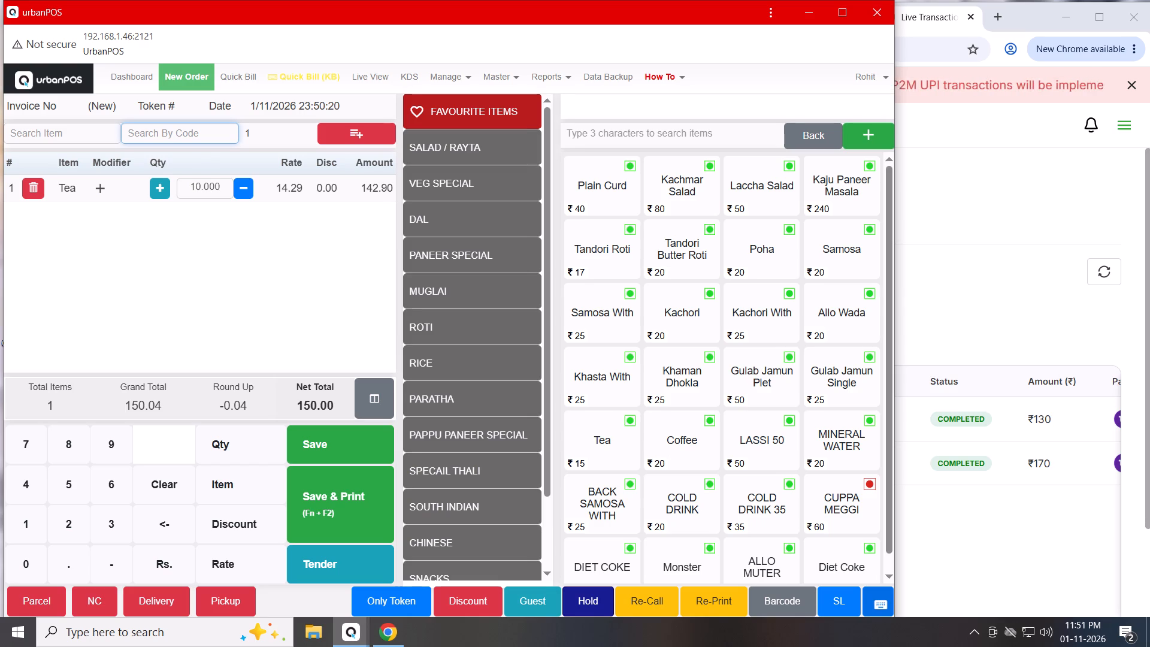
pyautogui.press('F2')
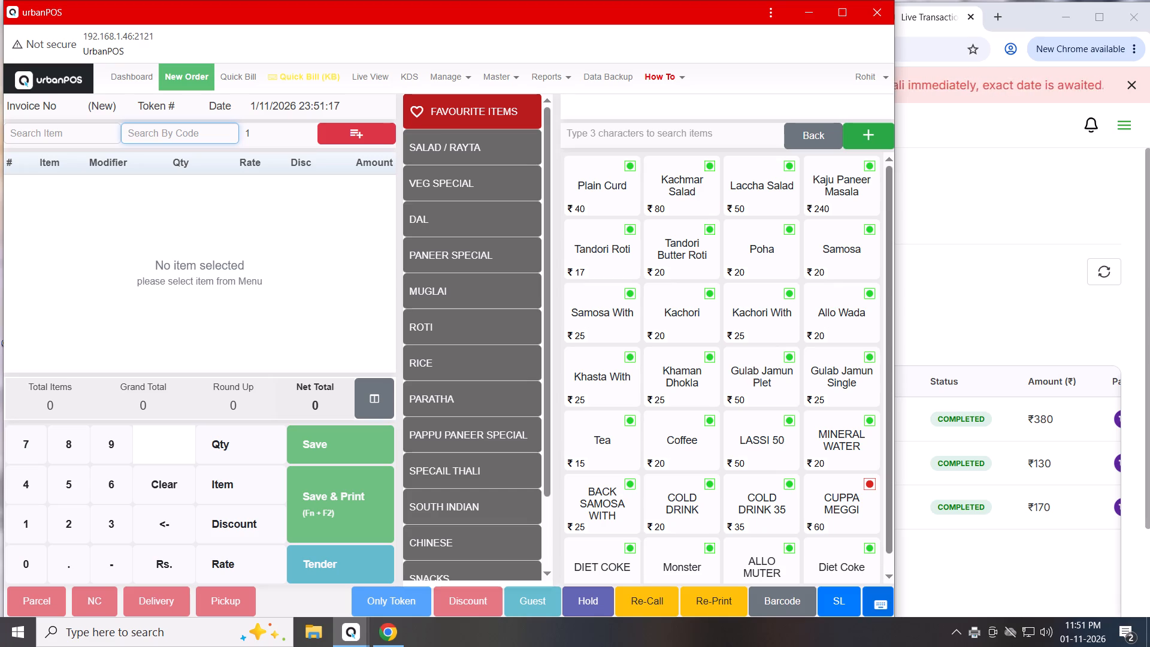
# Ring up a new order for item code 1 with quantity 4, and save and print it.
pyautogui.press('1')
pyautogui.press('Return')
pyautogui.press('4')
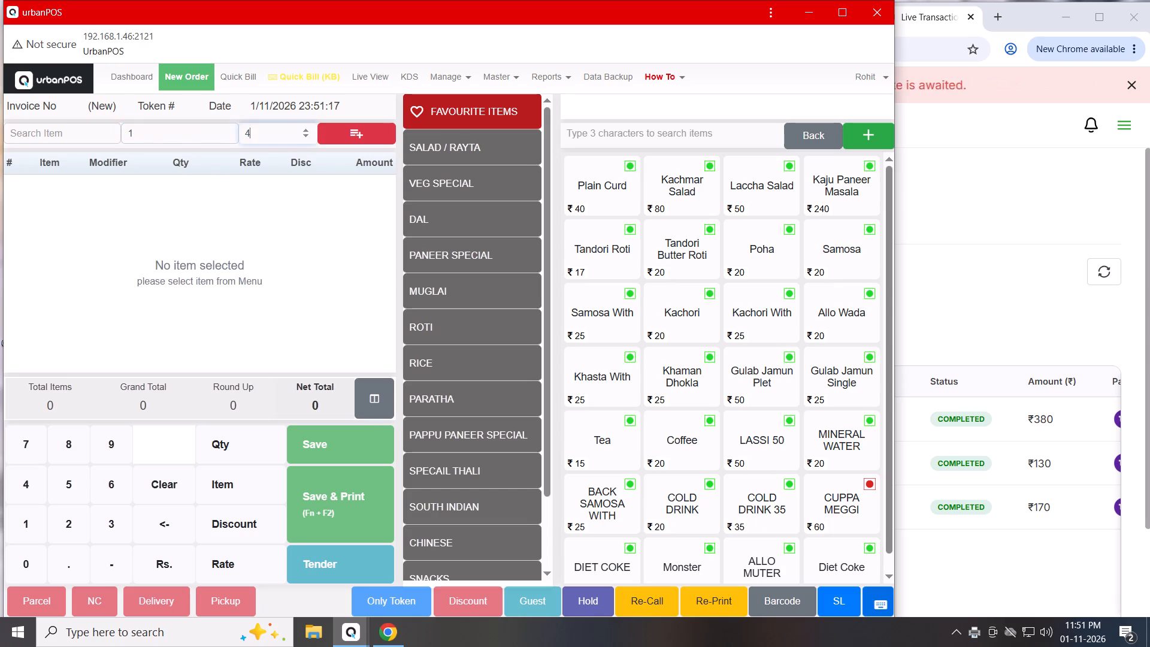
pyautogui.press('Return')
pyautogui.press('F2')
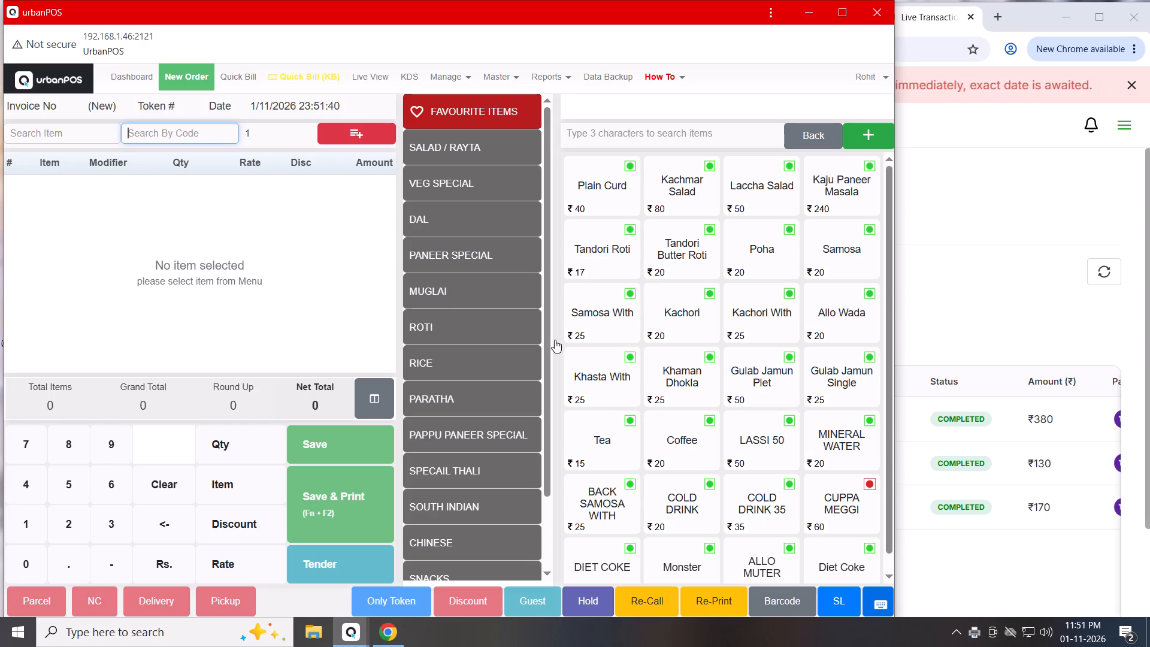
# Ring up a new order for three BACK SAMOSA WITH, and save and print it.
pyautogui.tripleClick(583, 481)
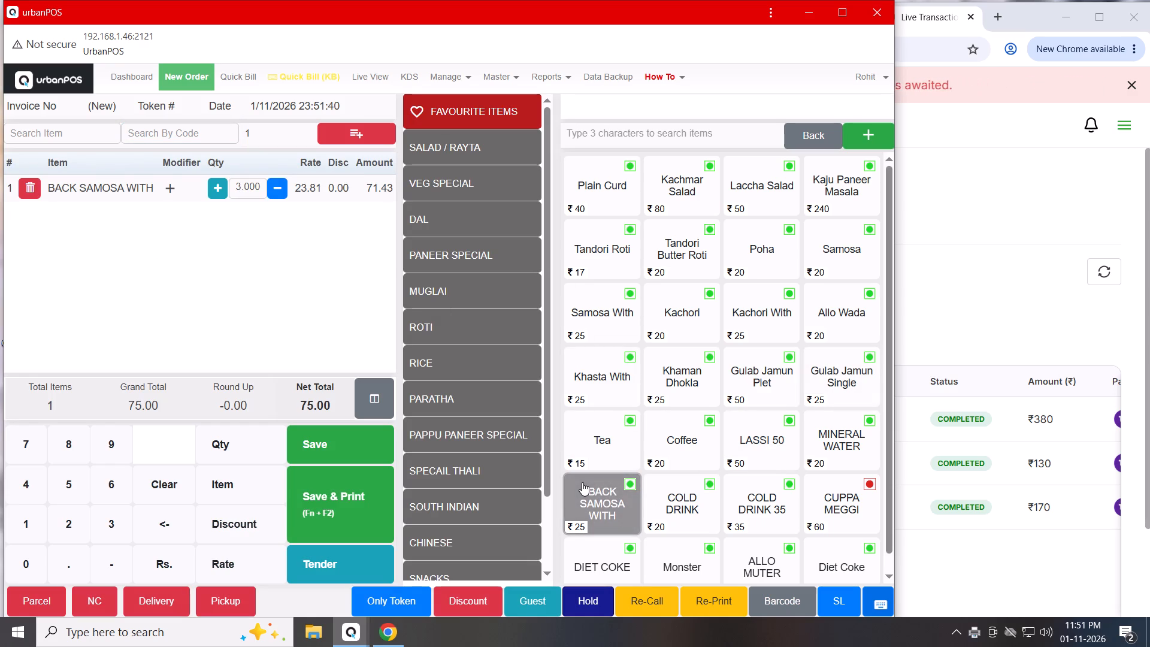
pyautogui.click(153, 292)
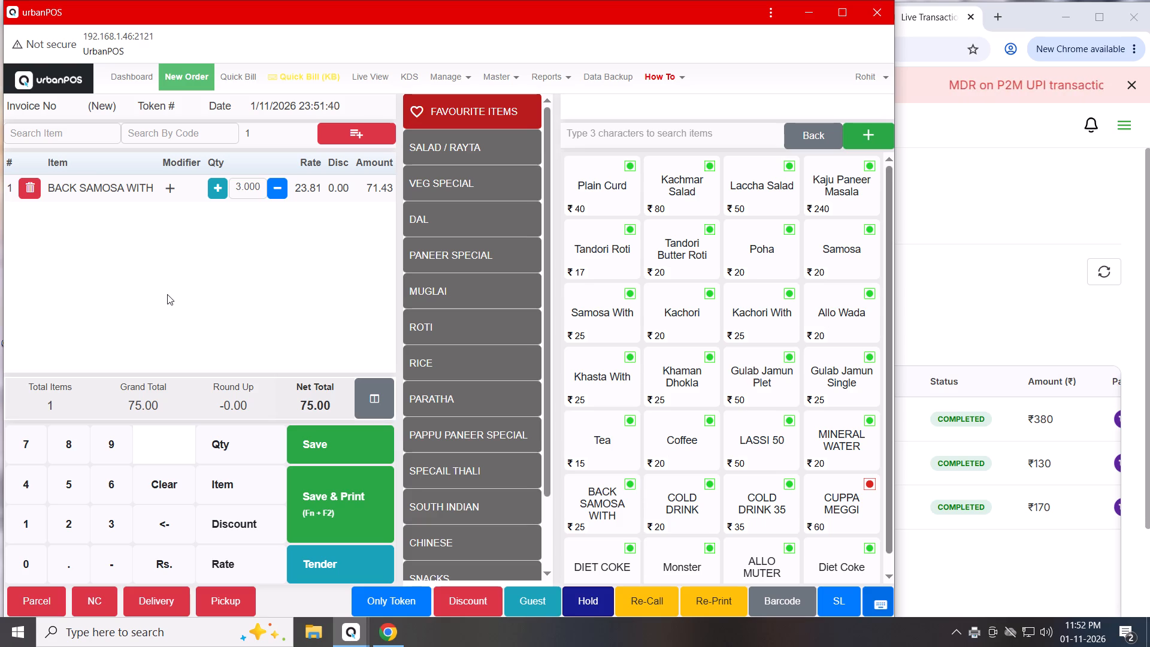
pyautogui.press('F2')
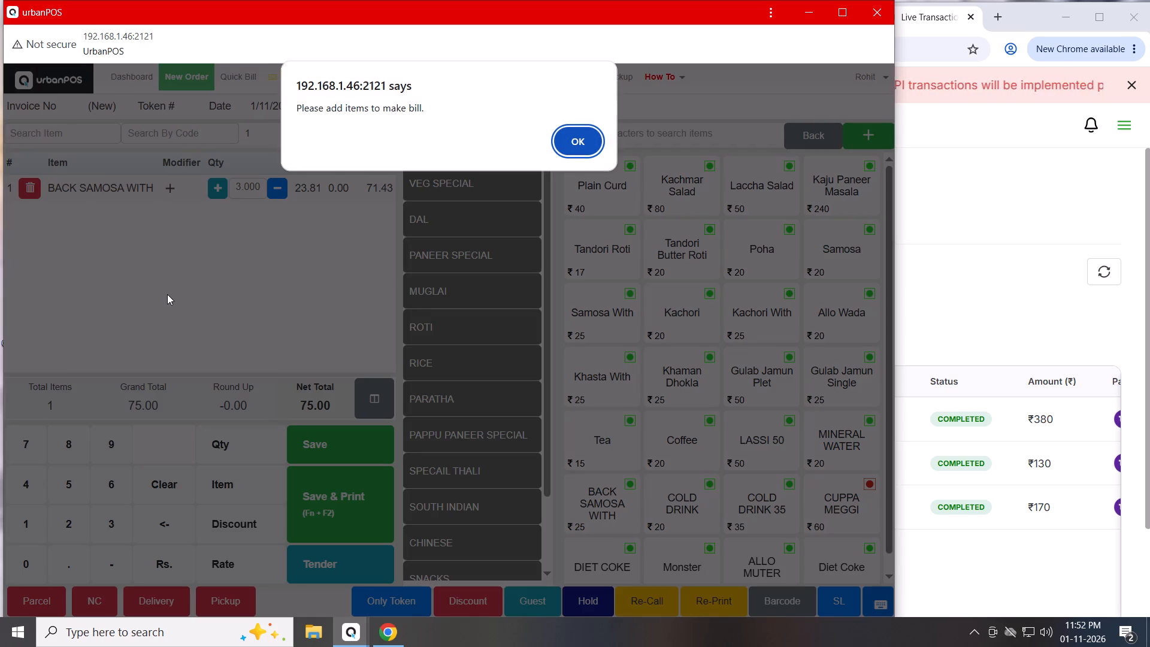
pyautogui.click(558, 150)
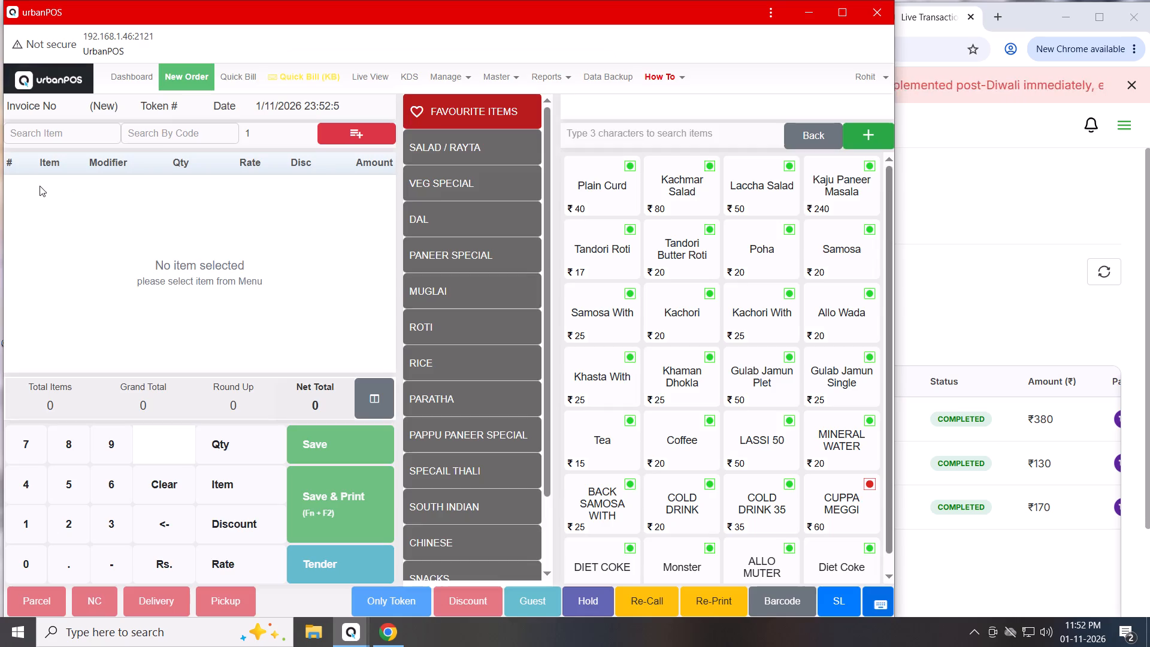
# Ring up a new order for one BACK SAMOSA WITH, and save and print it.
pyautogui.click(189, 135)
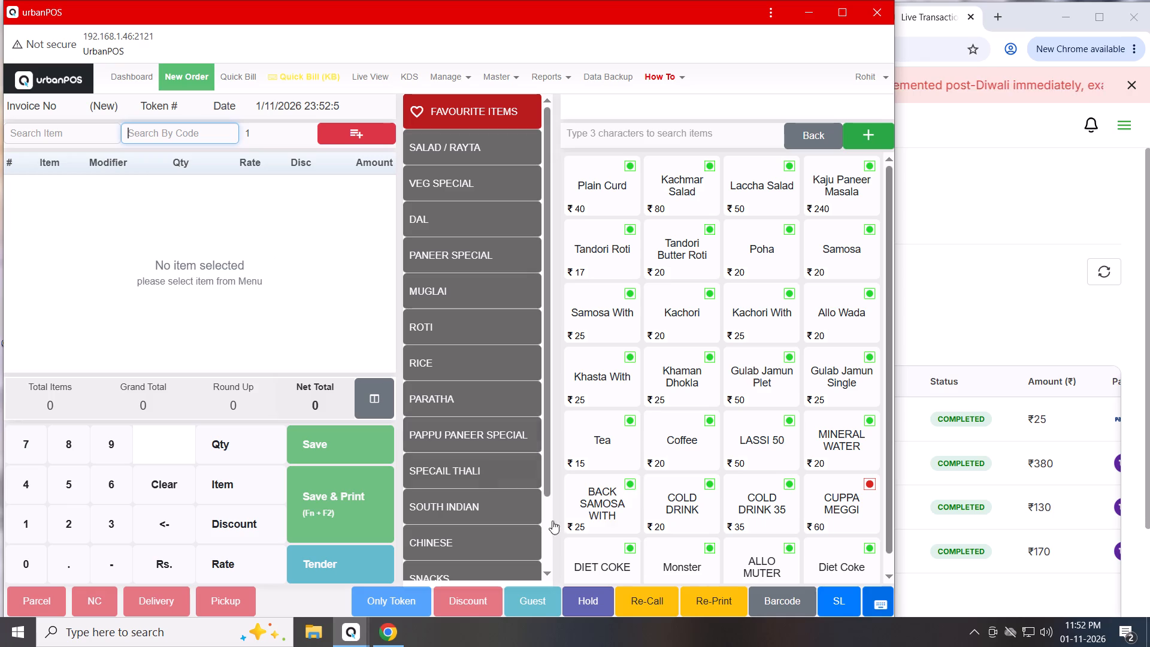
pyautogui.click(570, 507)
pyautogui.click(354, 492)
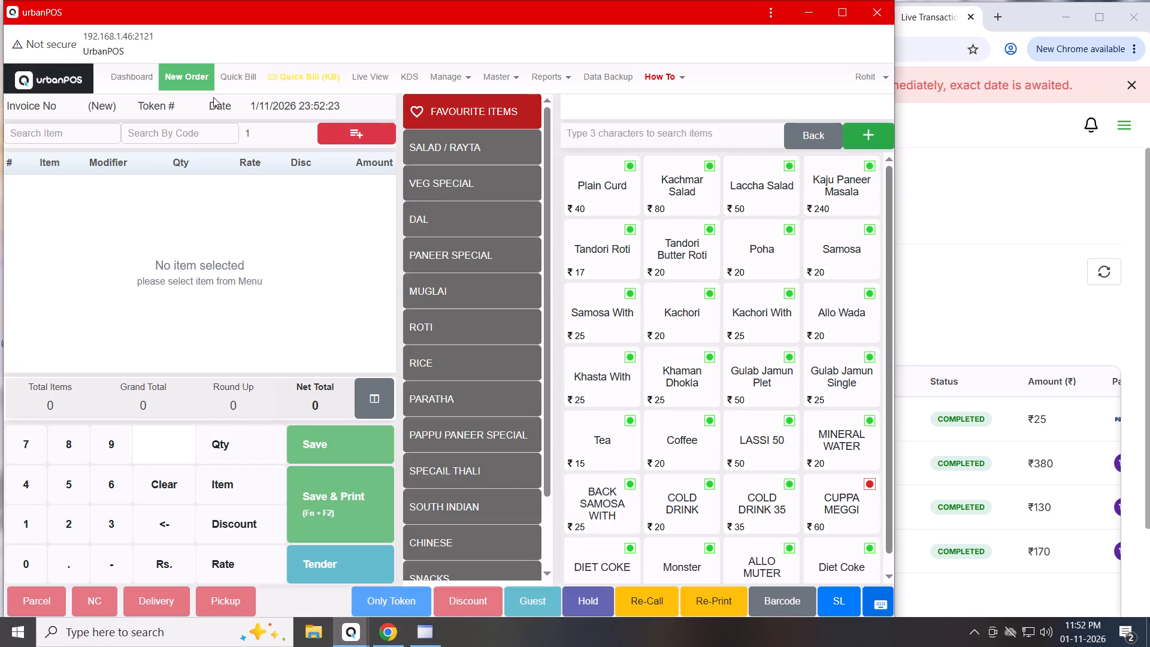
# Ring up a new order for item code 03 with quantity 1, and save and print it.
pyautogui.click(214, 137)
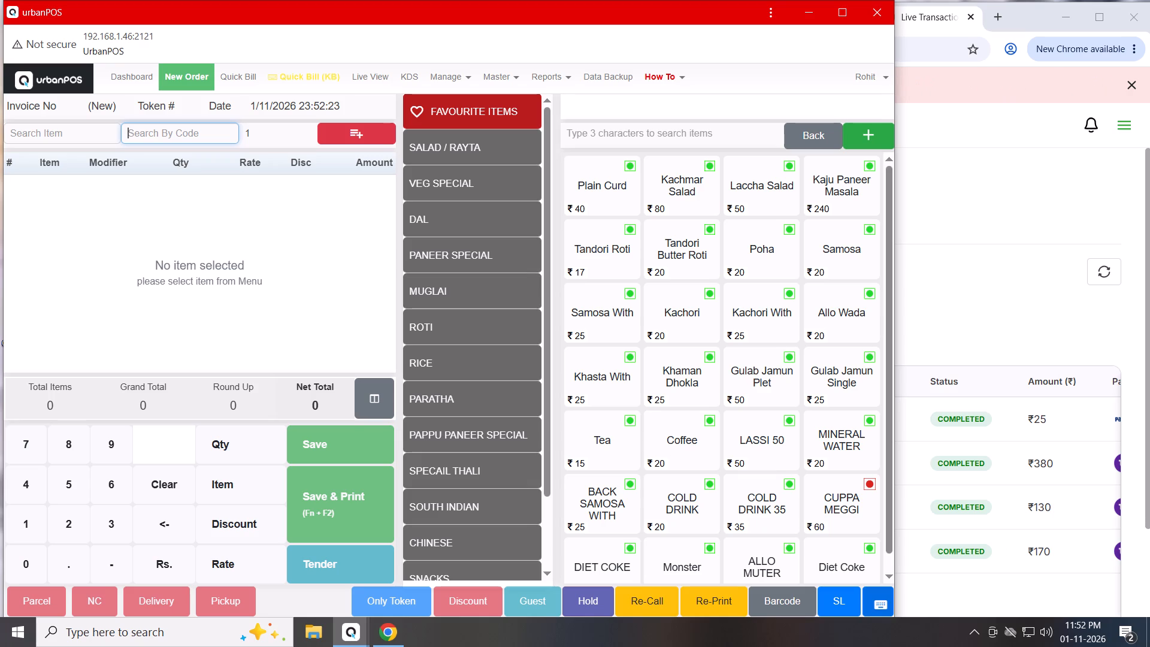
pyautogui.write('03')
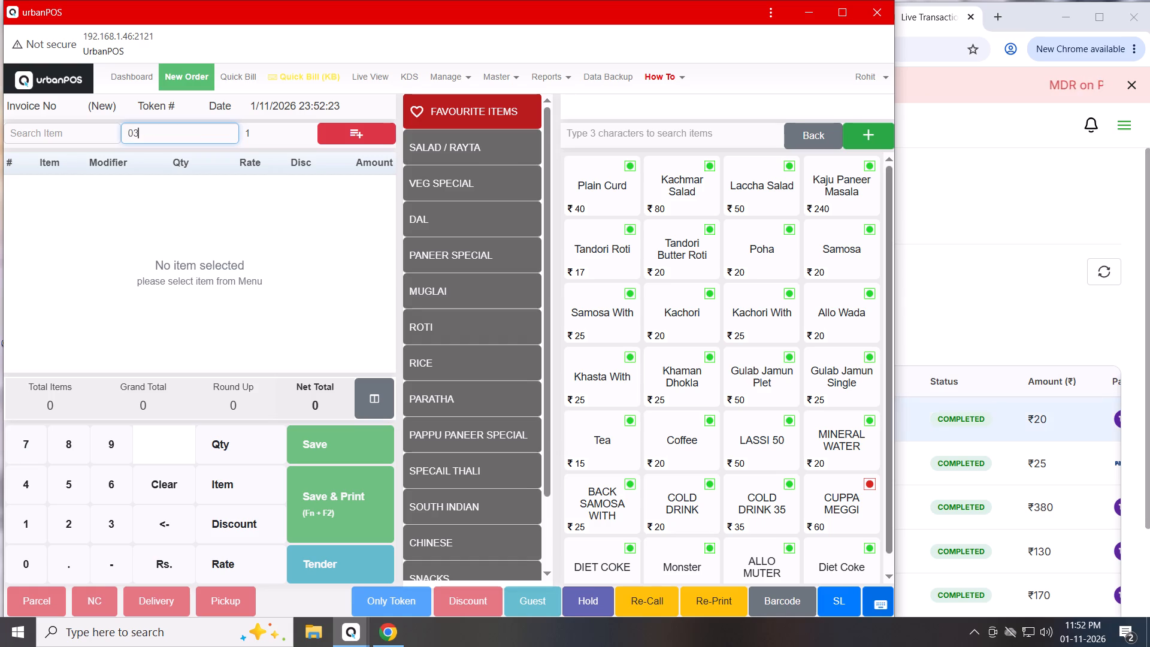
pyautogui.press('Return')
pyautogui.press('Return')
pyautogui.press('F2')
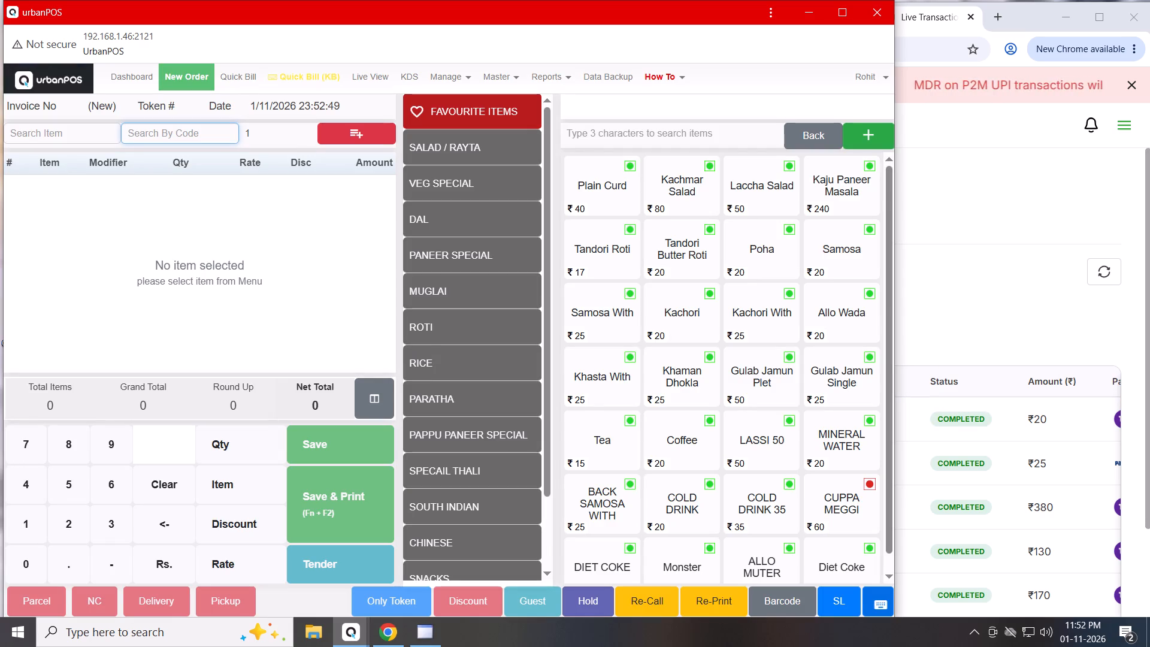
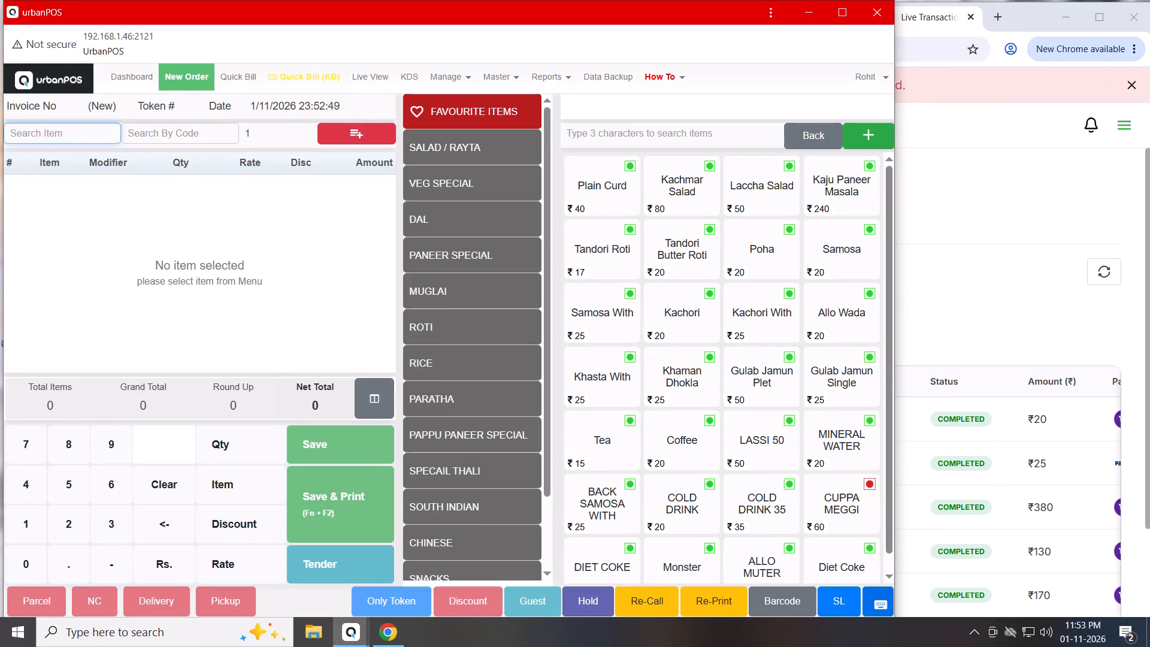
# Start a new order with one Mutter Paneer, item code 31, and four Tandori Butter Roti.
pyautogui.click(142, 143)
pyautogui.write('31')
pyautogui.press('Return')
pyautogui.press('Return')
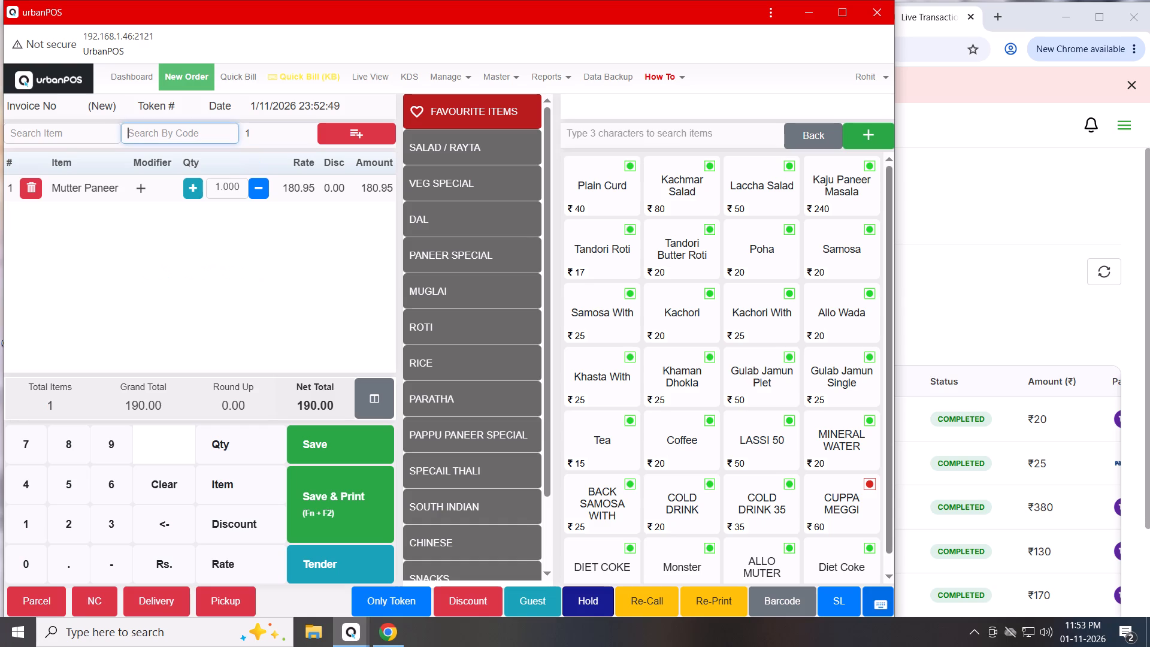
pyautogui.click(70, 135)
pyautogui.write('ROTI')
pyautogui.press('Up')
pyautogui.press('Up')
pyautogui.press('Up')
pyautogui.press('Return')
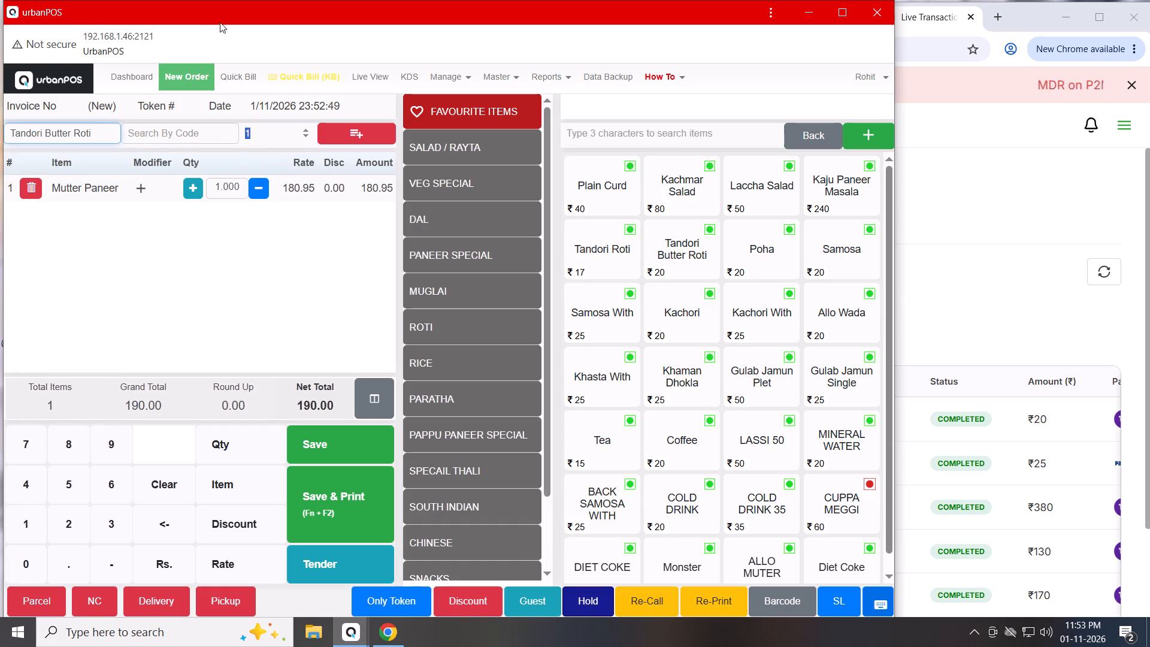
pyautogui.press('4')
pyautogui.press('Return')
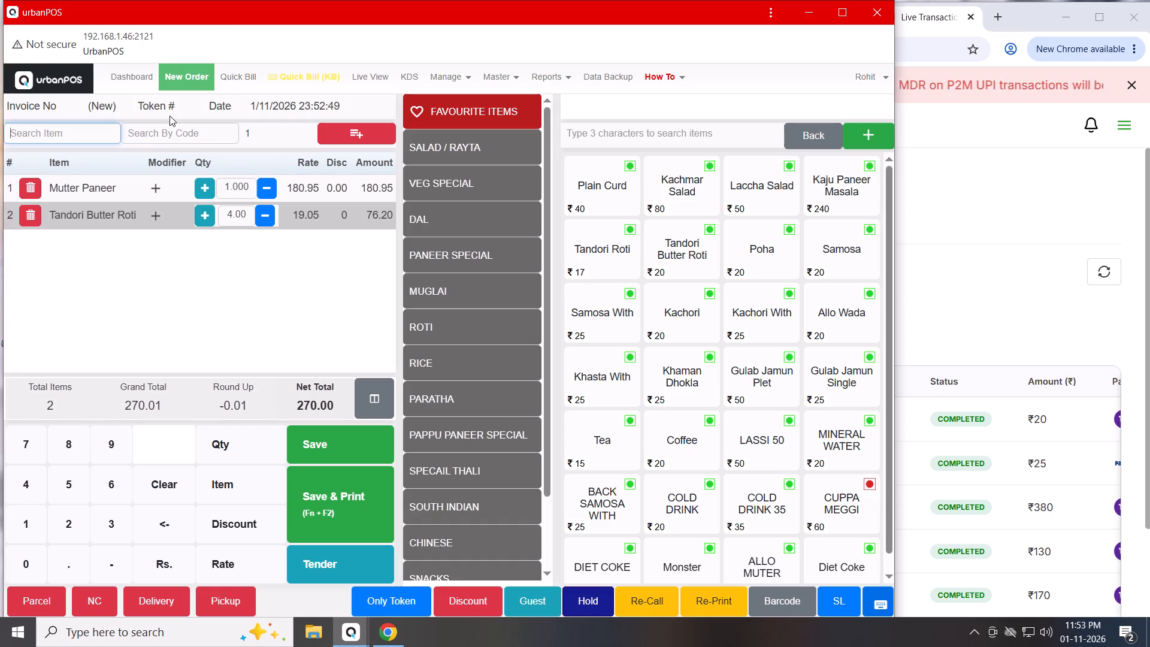
# Add one MINERAL WATER, item code 006, to the order, and save and print it.
pyautogui.click(168, 124)
pyautogui.write('006')
pyautogui.press('Return')
pyautogui.press('Return')
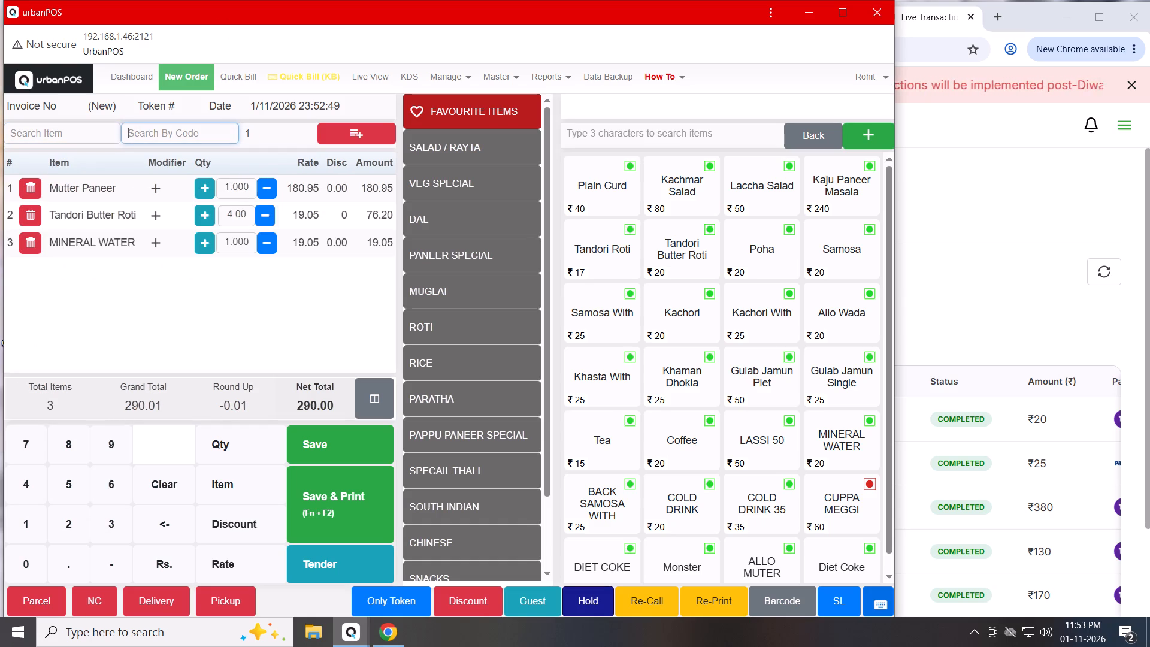
pyautogui.press('F2')
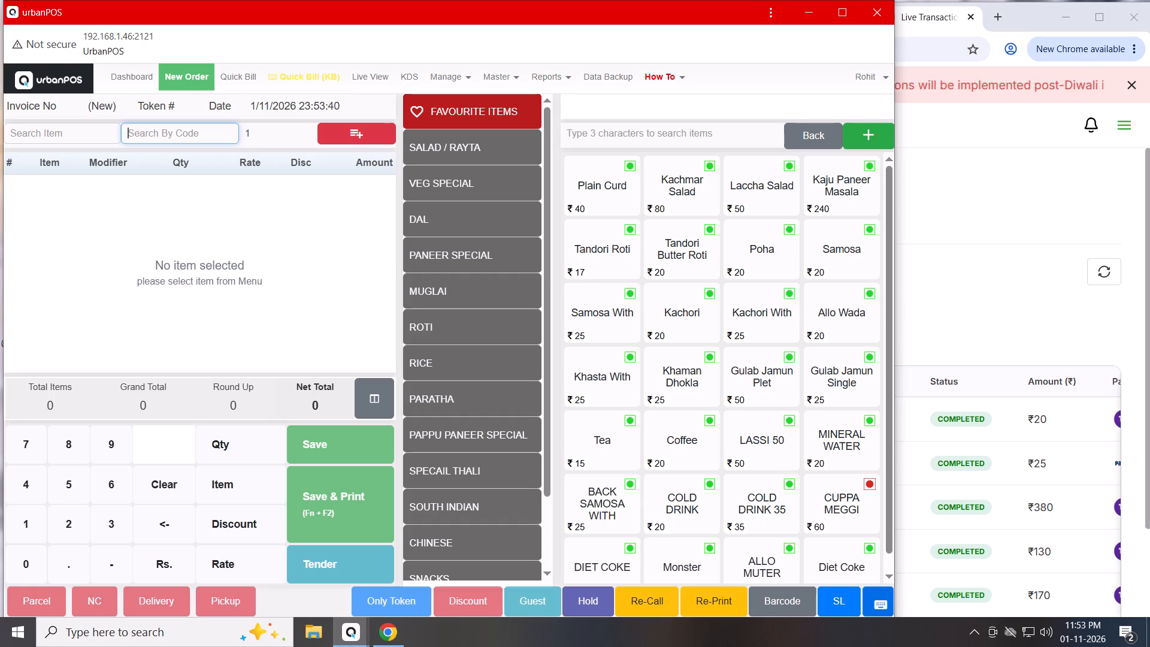
# Ring up a new order for item code 1 at the default quantity, and save and print it.
pyautogui.press('1')
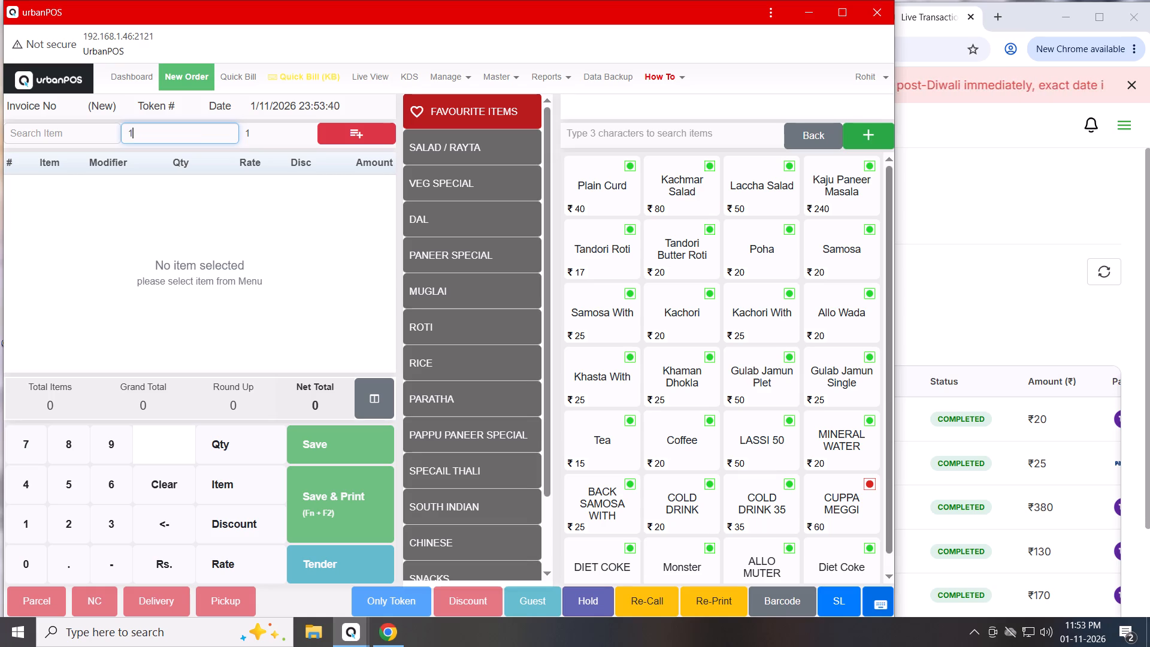
pyautogui.press('Return')
pyautogui.press('Return')
pyautogui.press('Return')
pyautogui.press('Return')
pyautogui.press('F2')
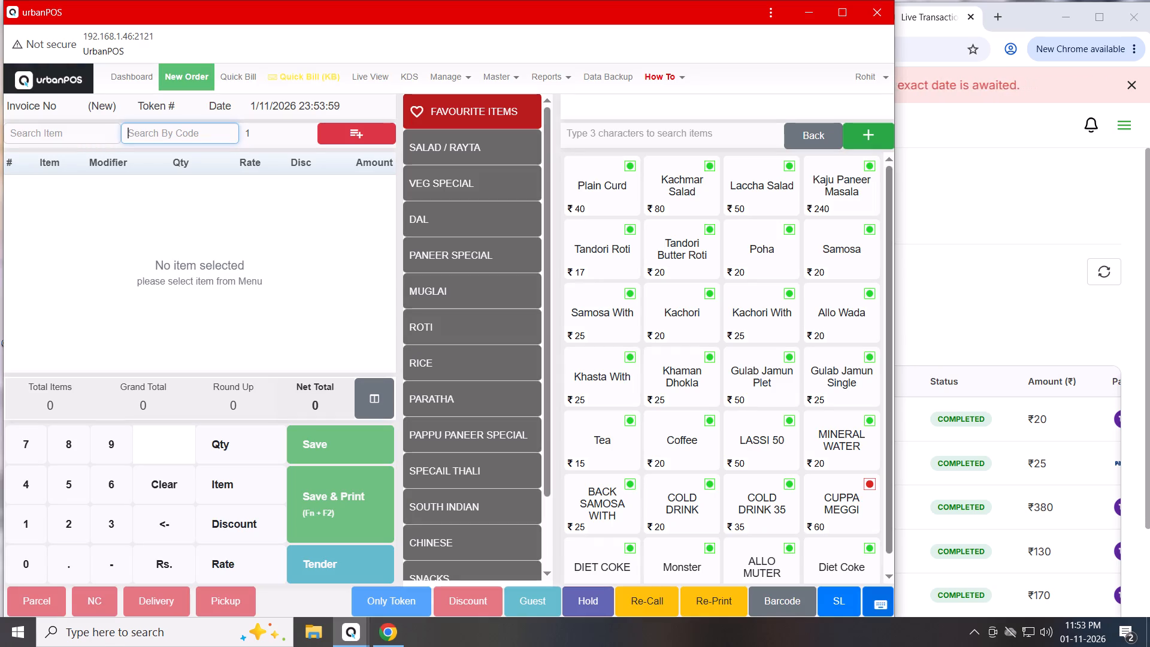
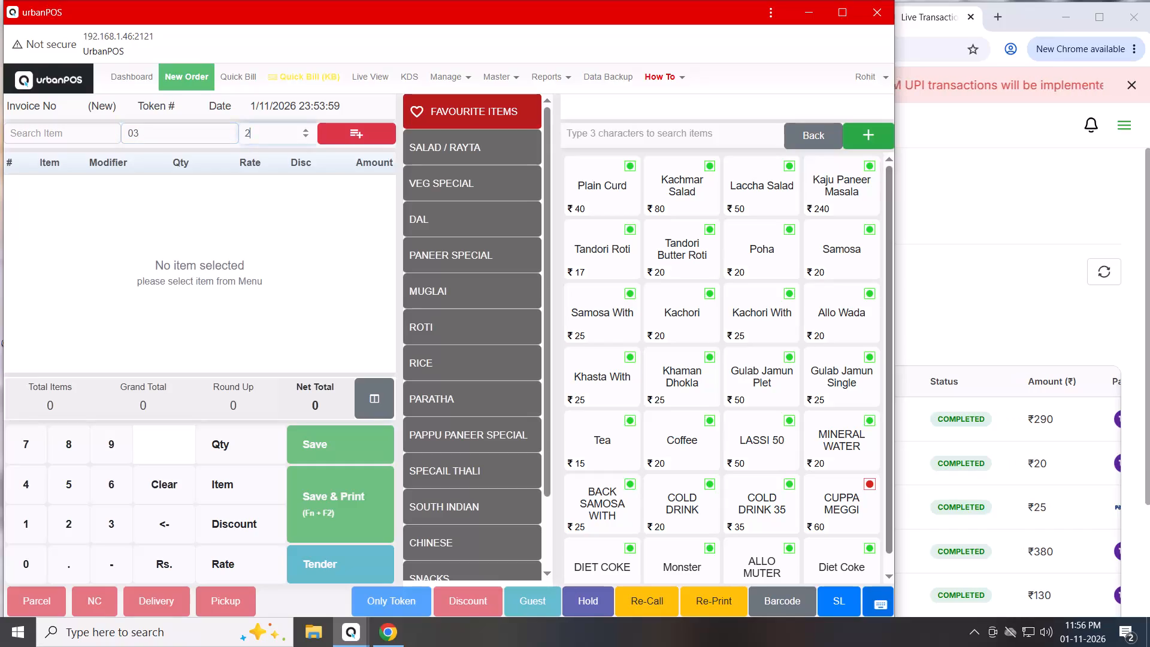
# Ring up two Samosa (code 03), one Tea (code 1) and one Poha (code 02), and save and print the order.
pyautogui.press('Return')
pyautogui.press('1')
pyautogui.press('Return')
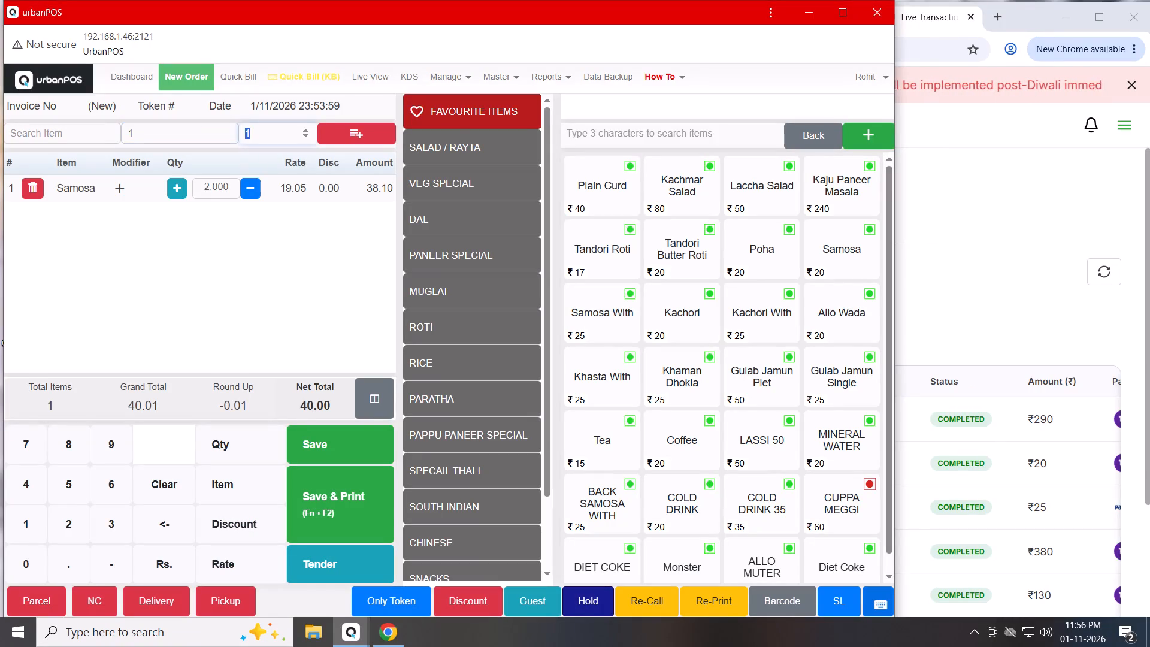
pyautogui.press('Return')
pyautogui.write('02')
pyautogui.press('Return')
pyautogui.press('Return')
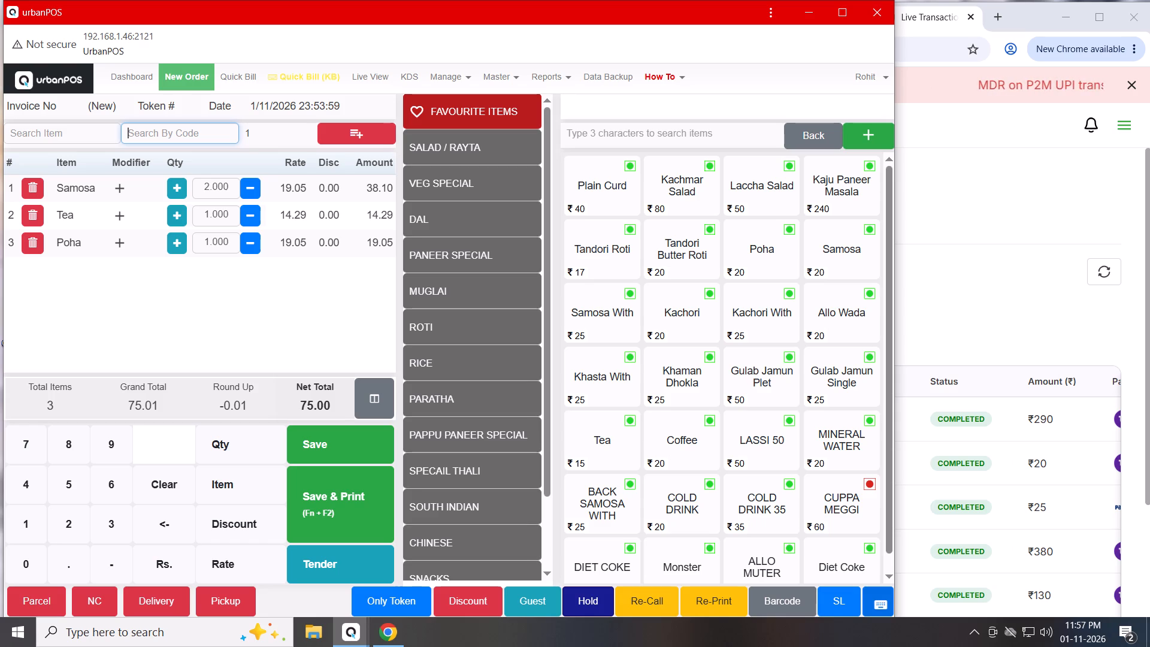
pyautogui.press('F2')
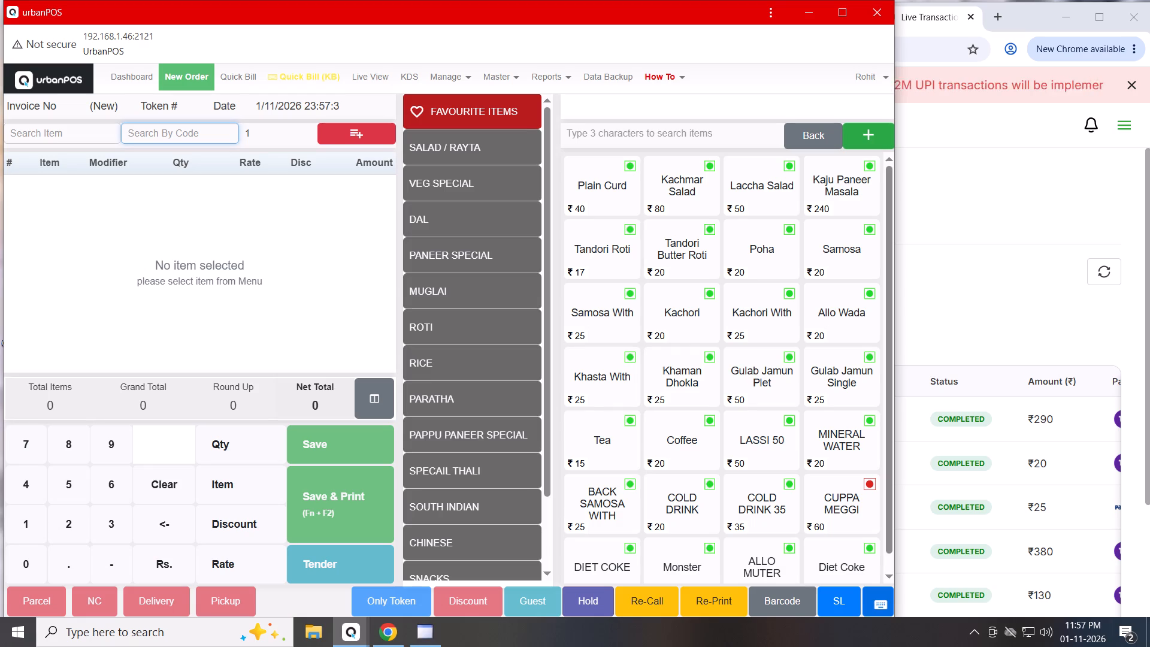
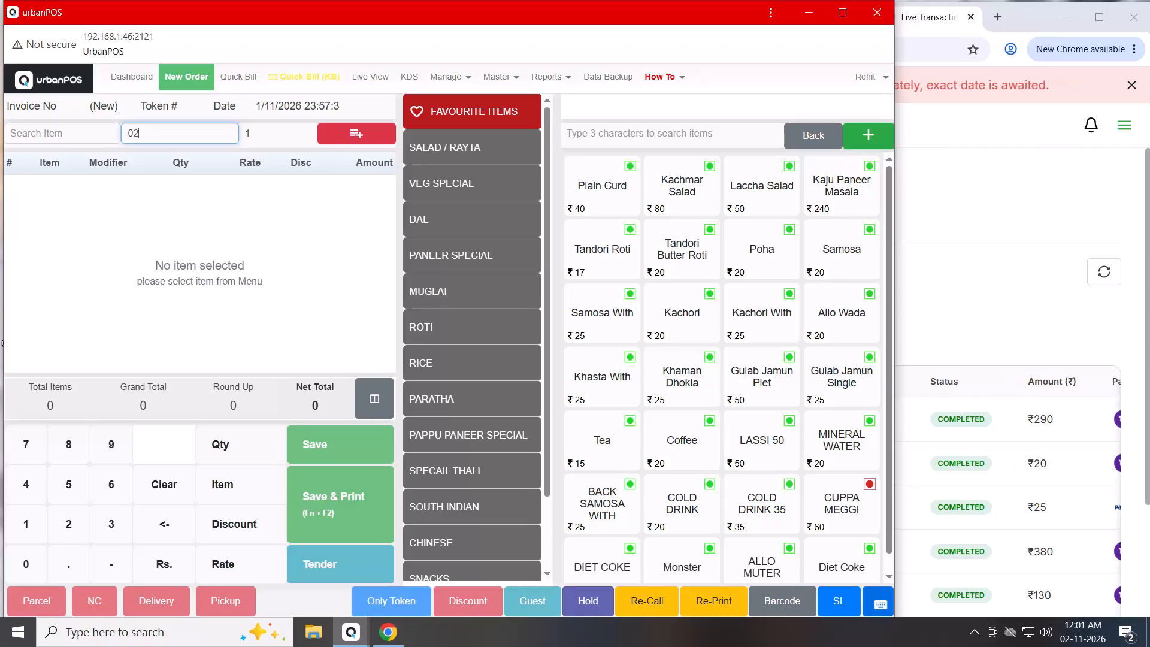
# Ring up two Poha (code 02), and save and print the order.
pyautogui.press('2')
pyautogui.press('Return')
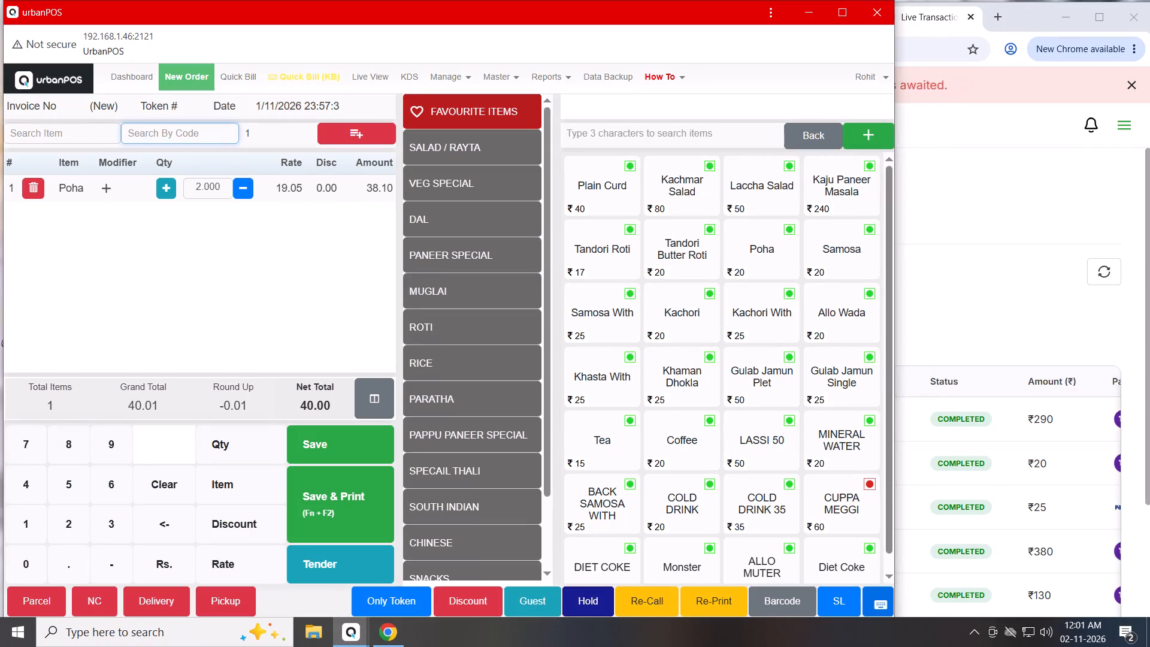
pyautogui.press('F2')
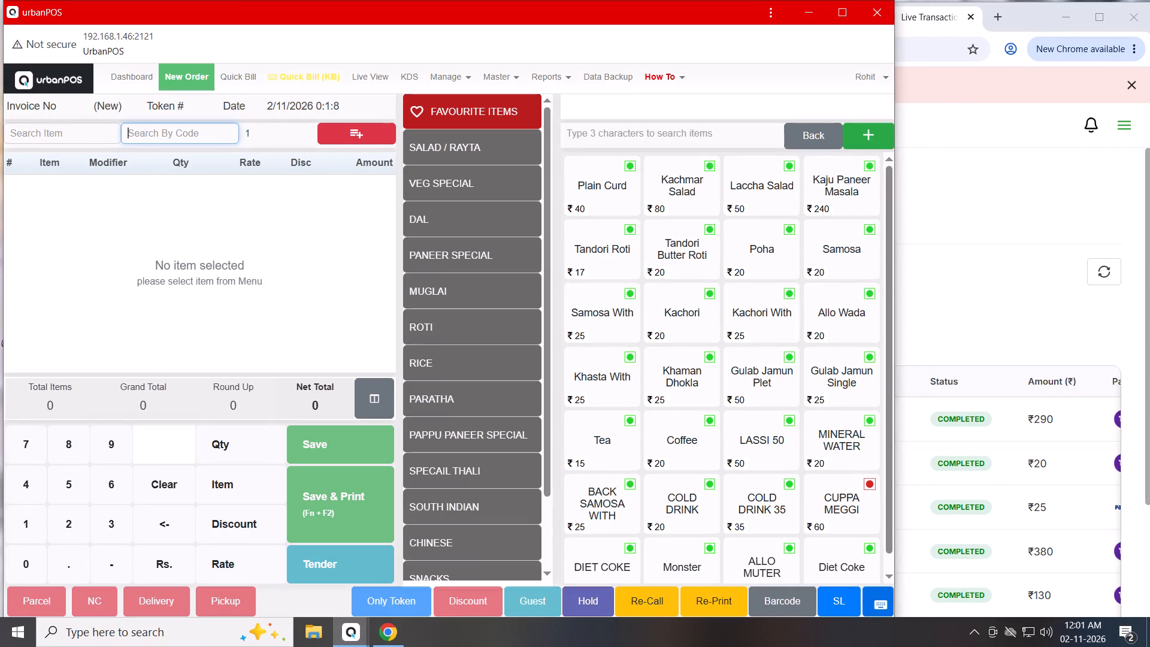
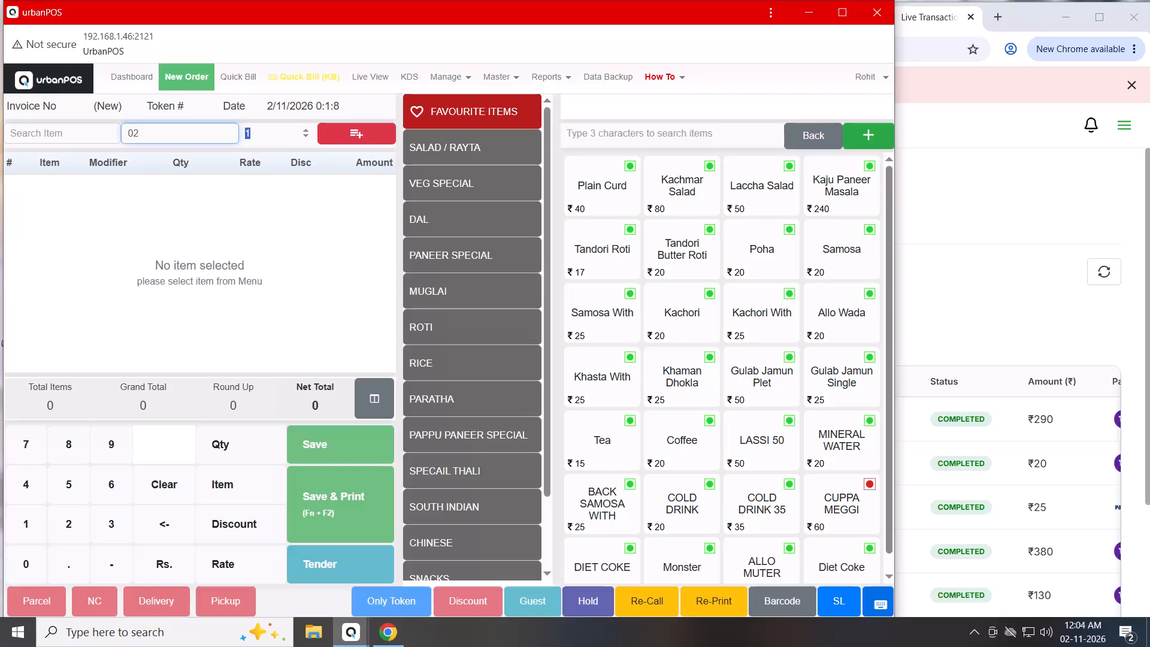
# Add one Poha (code 02) to the new order, and save and print it.
pyautogui.press('Return')
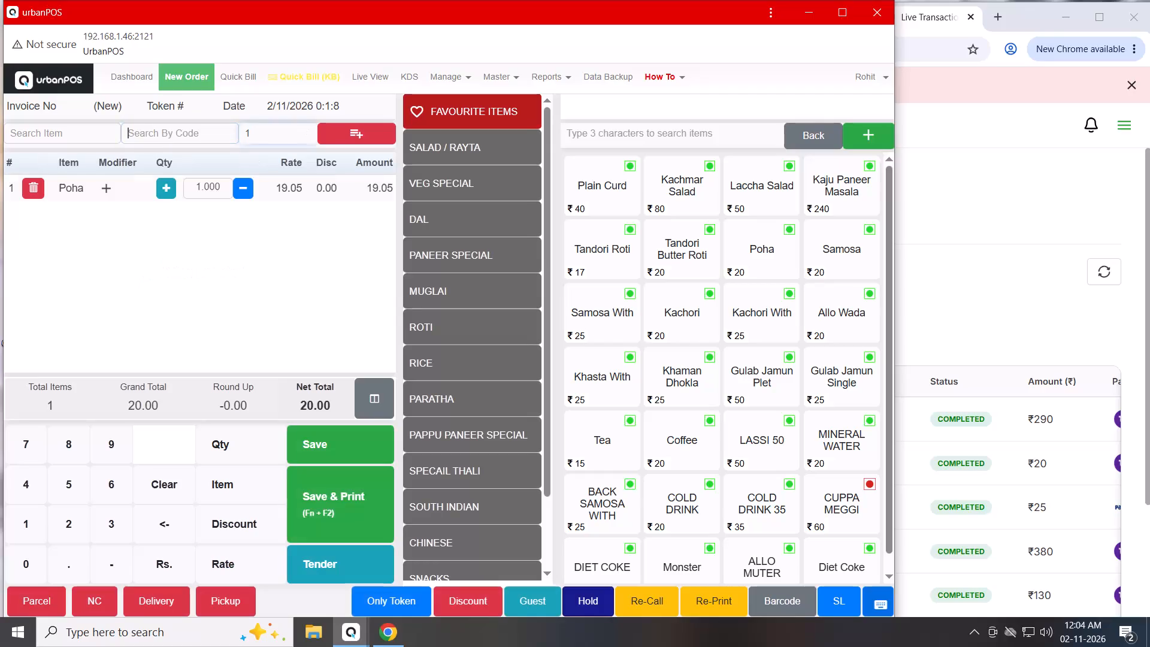
pyautogui.press('F2')
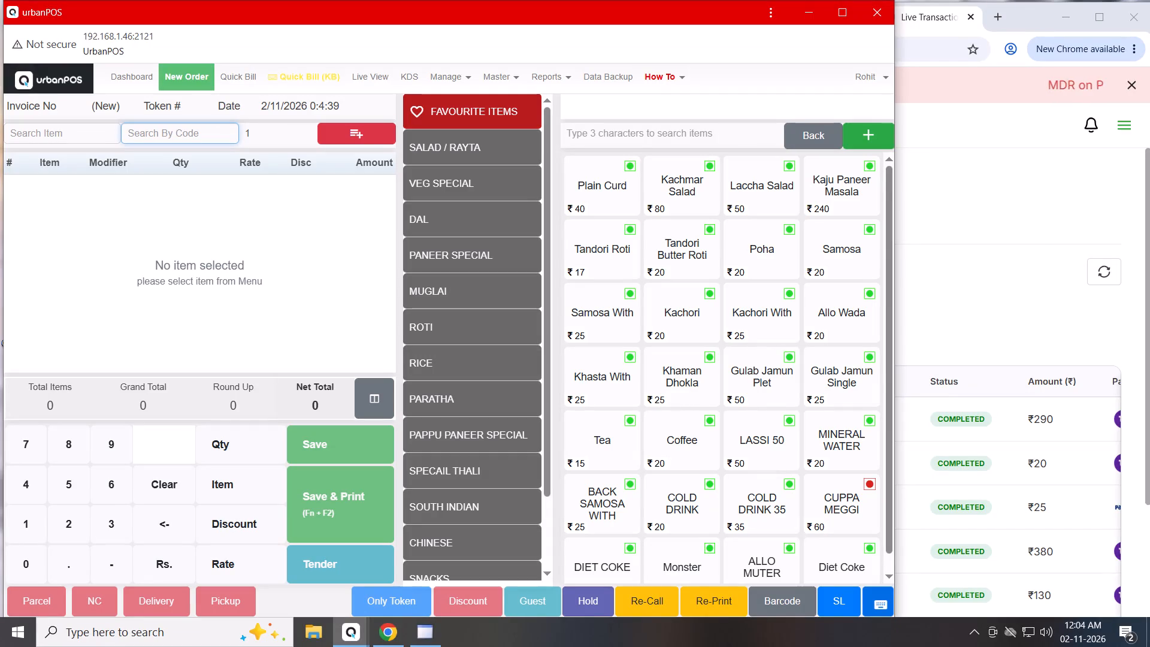
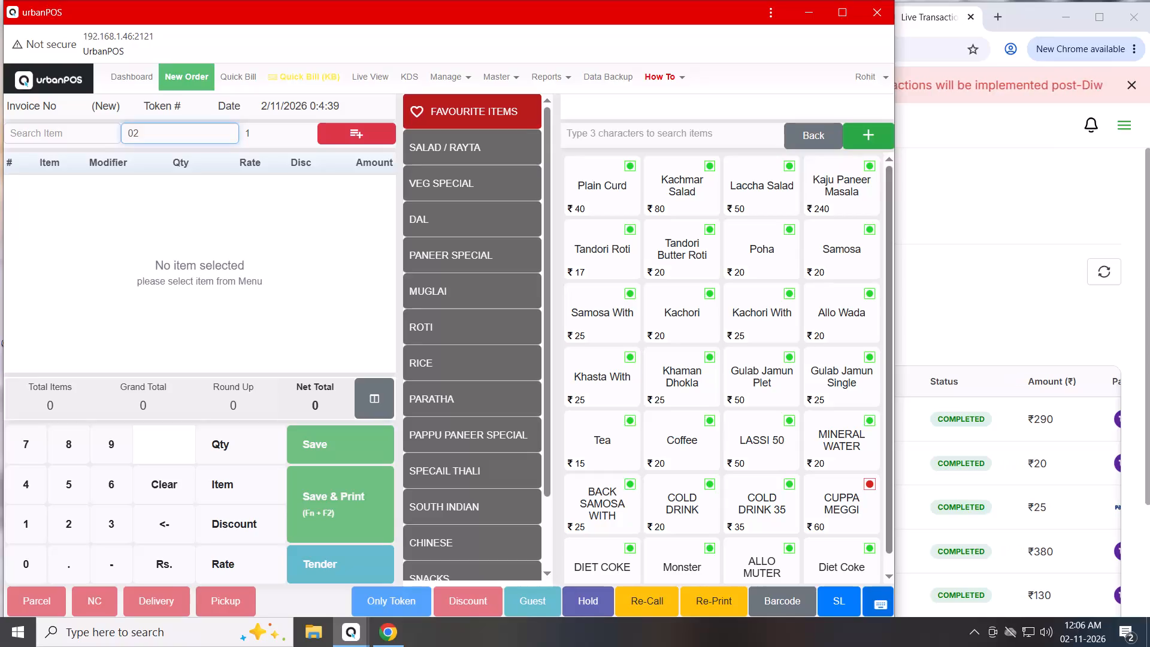
# Add one Poha to the new order using the entered code 02, and save and print it.
pyautogui.press('Return')
pyautogui.press('Return')
pyautogui.press('F2')
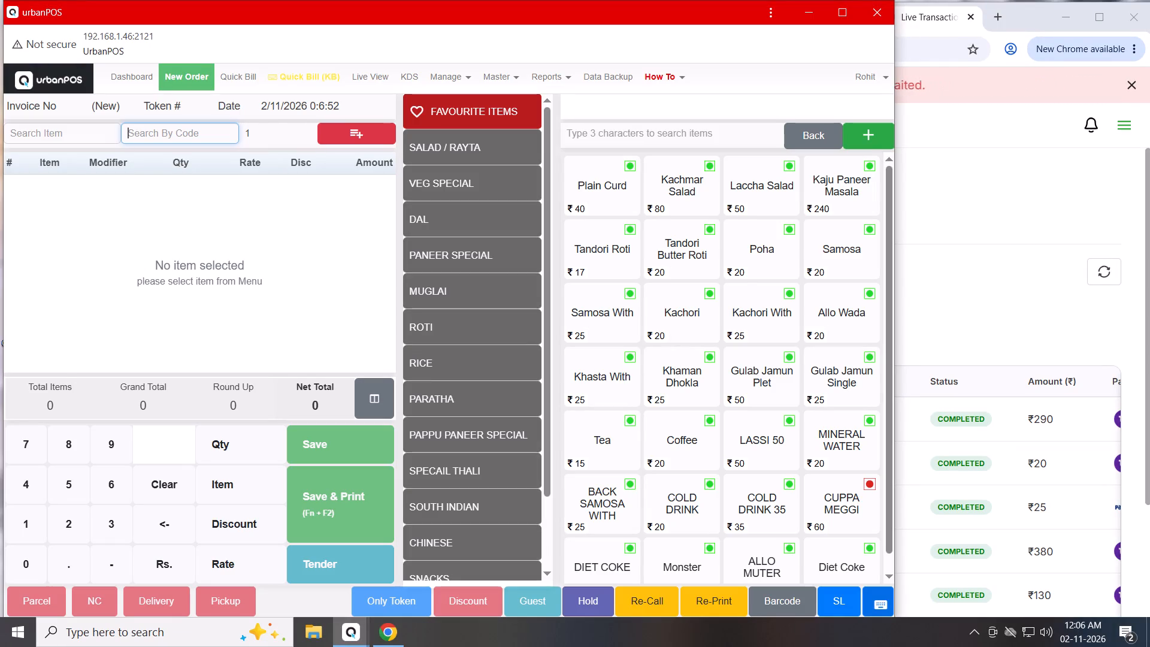
# Ring up another order of one Poha (code 02), and save and print it.
pyautogui.write('02')
pyautogui.press('Return')
pyautogui.press('Return')
pyautogui.press('F2')
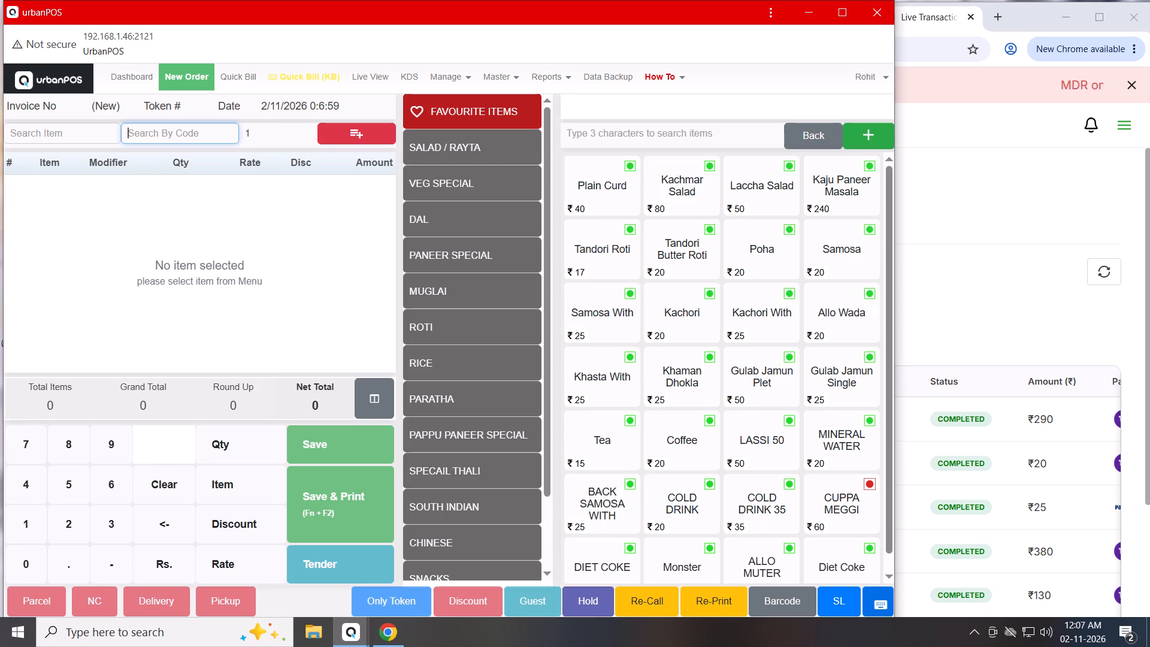
# Ring up one more single-Poha order (code 02), and save and print it.
pyautogui.write('02')
pyautogui.press('Return')
pyautogui.press('Return')
pyautogui.press('F2')
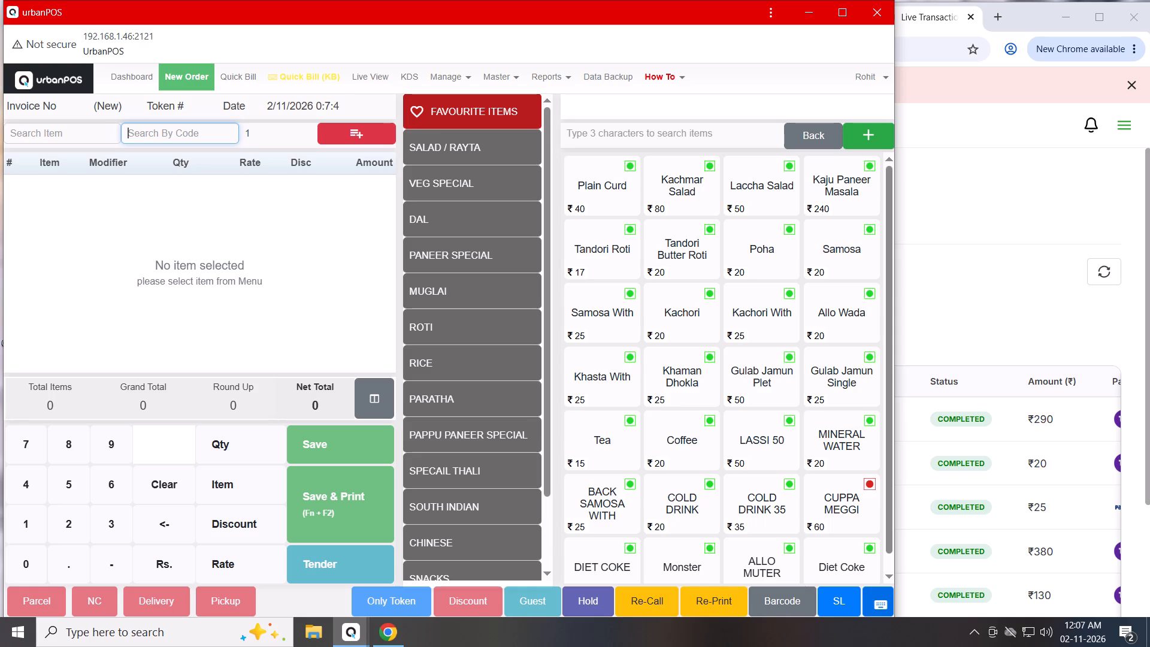
# Add two Kaju Kari (code 002) and one Poha (code 02) to the new order.
pyautogui.write('002')
pyautogui.press('Return')
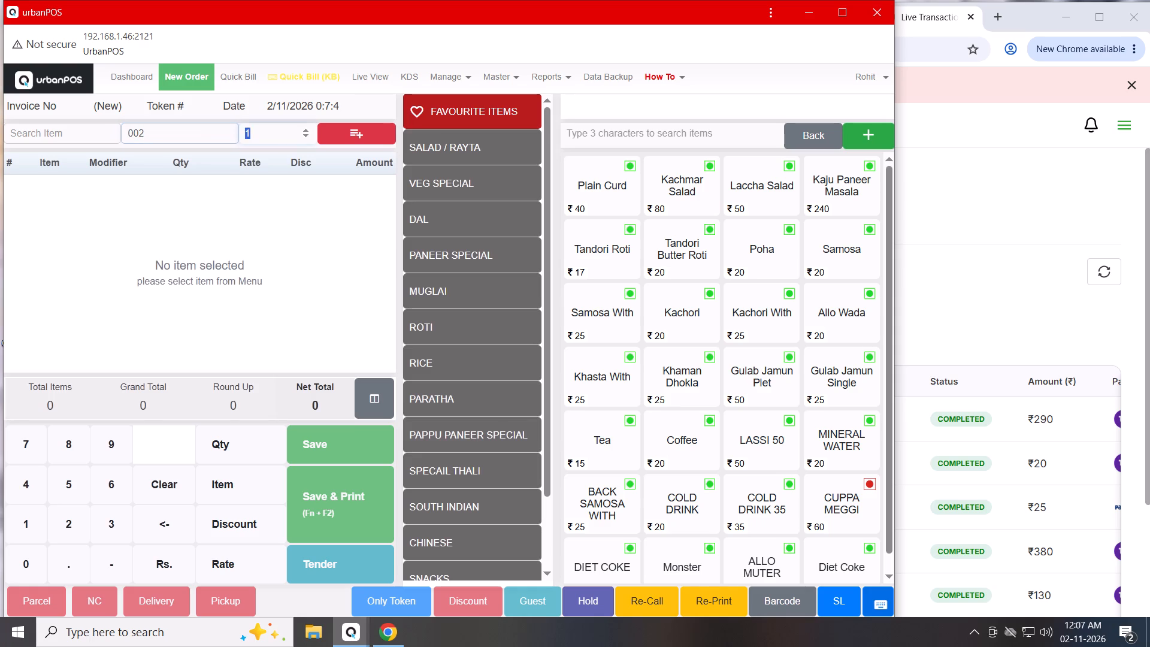
pyautogui.press('2')
pyautogui.press('Return')
pyautogui.write('02')
pyautogui.press('Return')
pyautogui.press('Return')
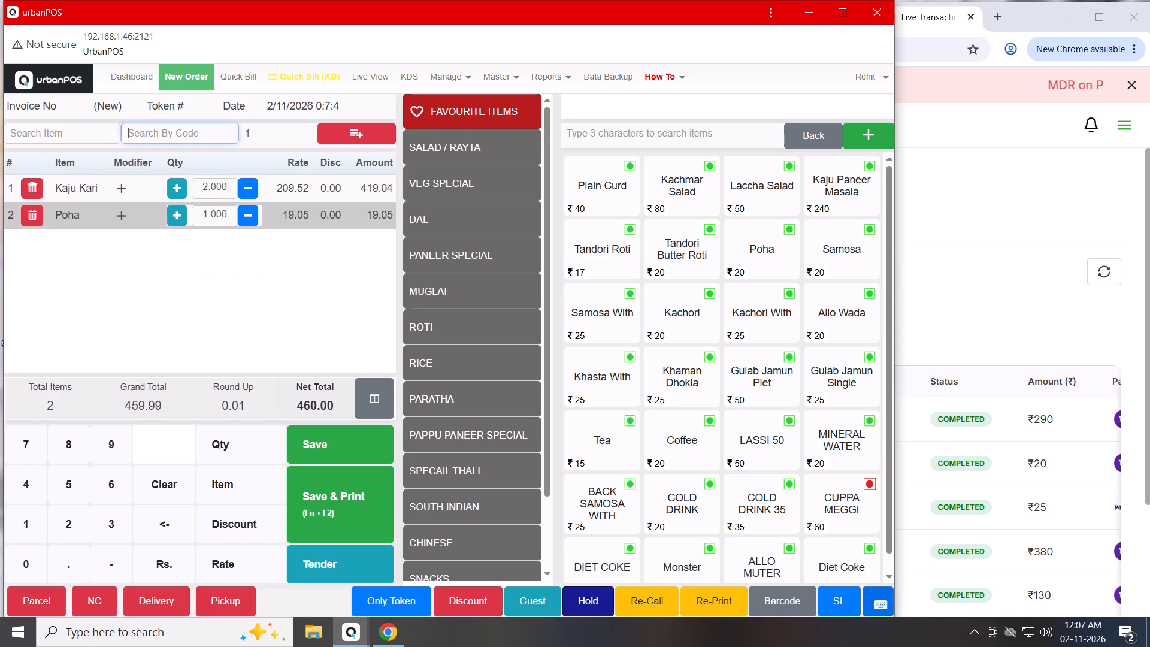
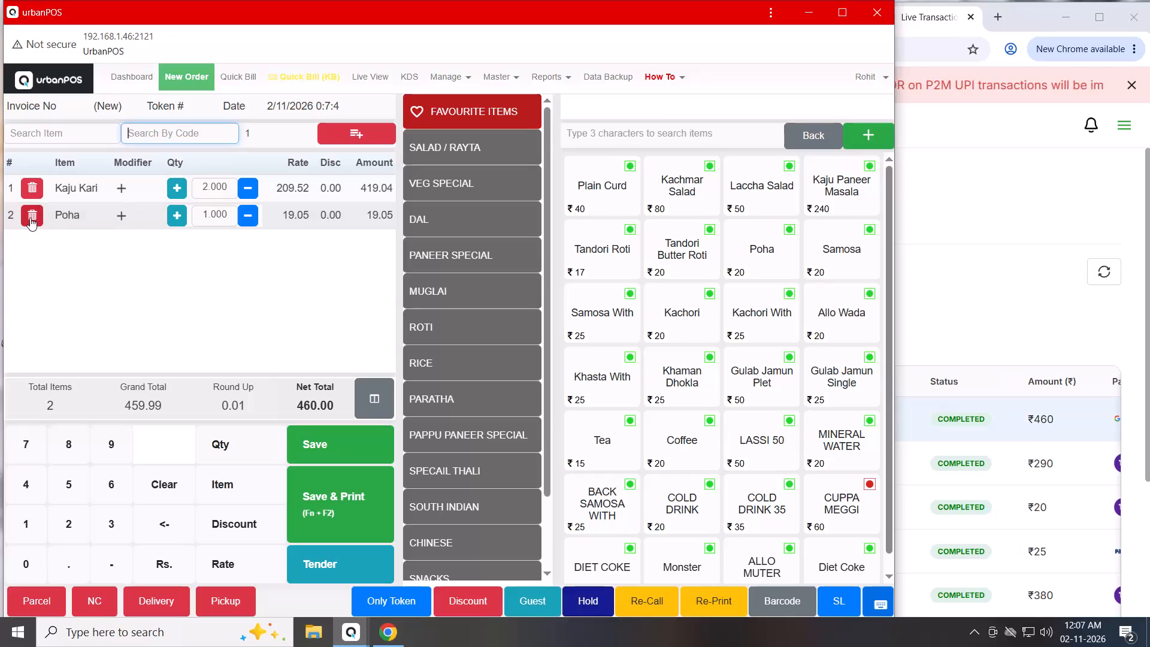
# Remove the Poha line from the current order, and save and print the remaining two Kaju Kari.
pyautogui.moveTo(30, 217); pyautogui.dragTo(35, 217)
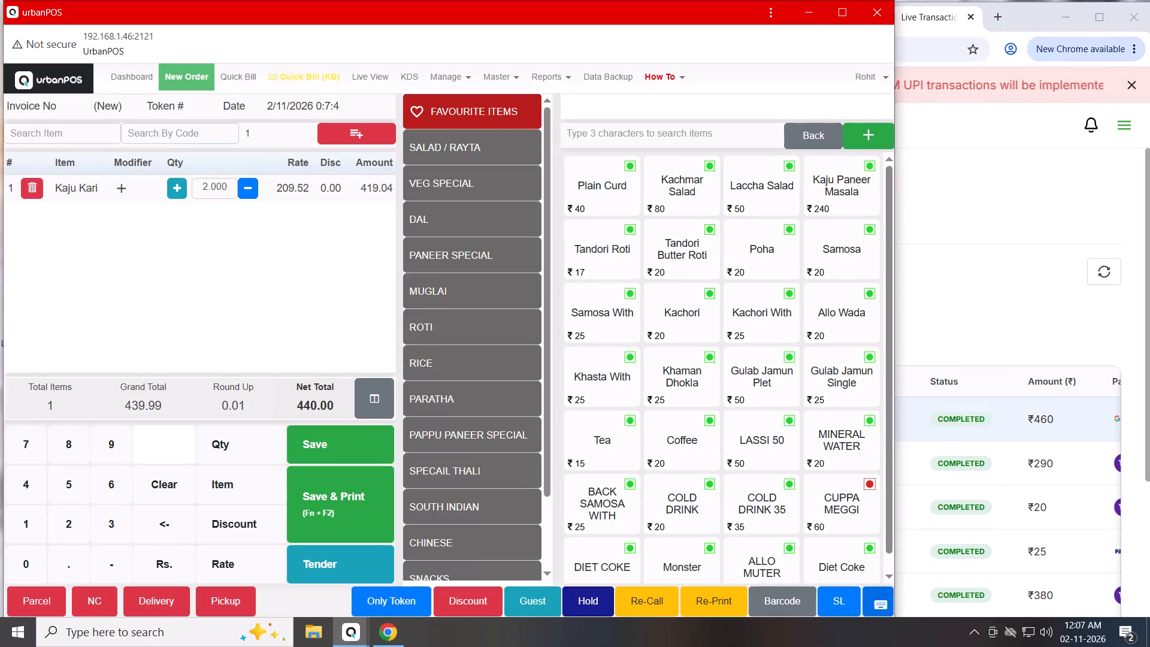
pyautogui.press('F2')
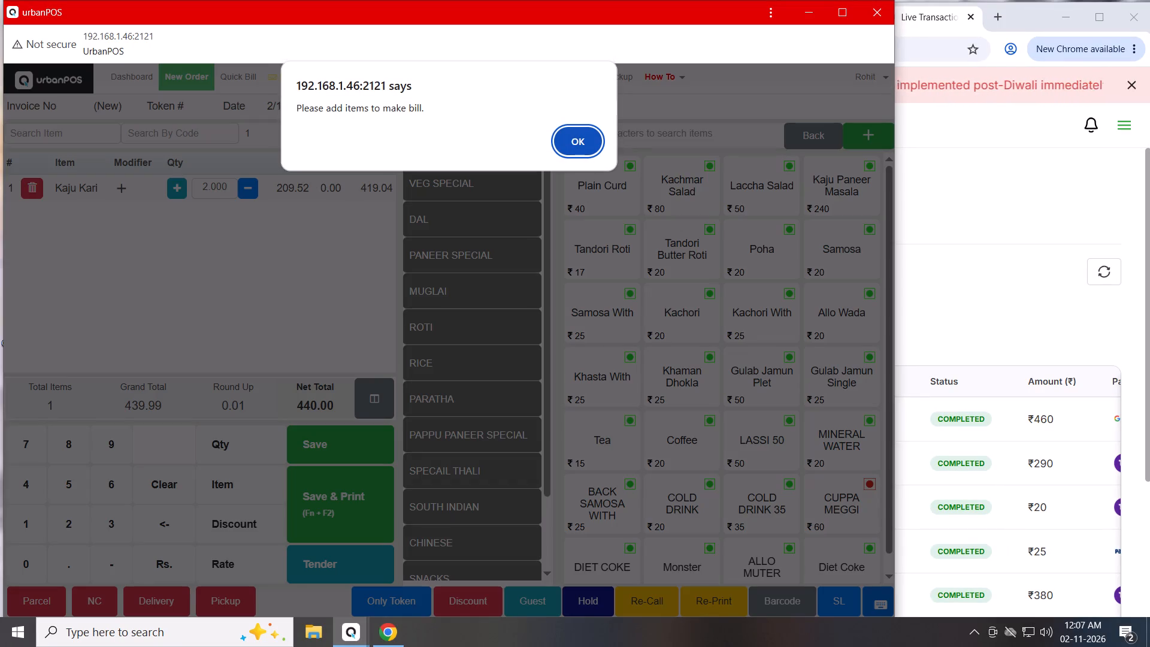
pyautogui.click(568, 147)
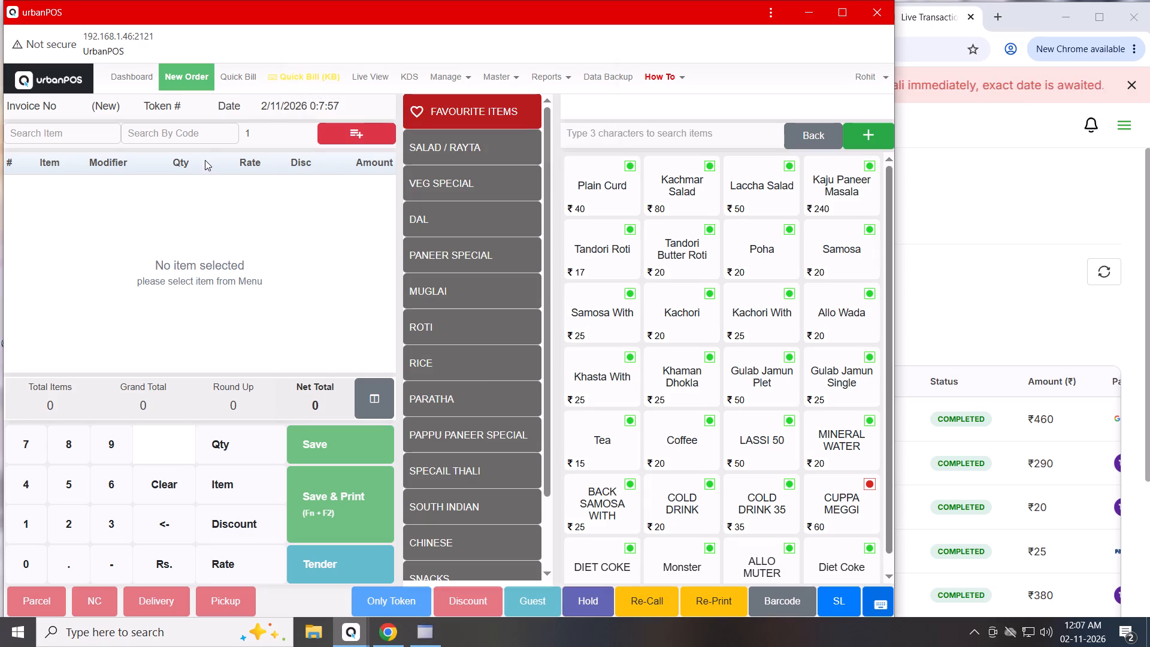
# Add one Poha to a new order using code 02, and save and print it.
pyautogui.click(206, 135)
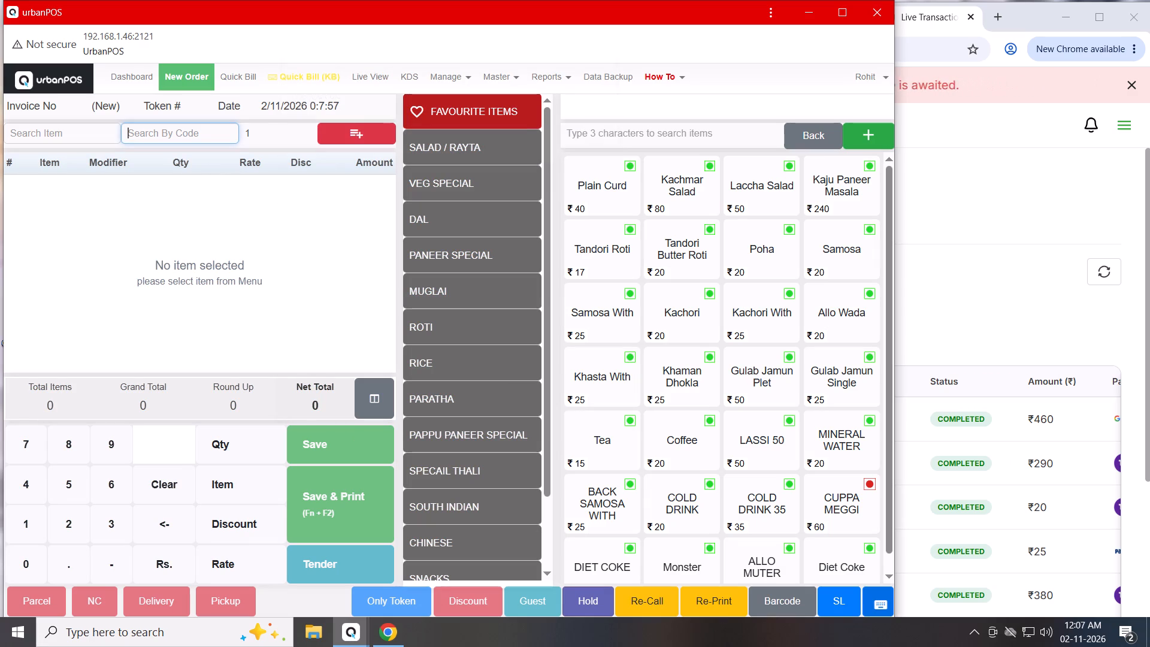
pyautogui.write('02')
pyautogui.press('Return')
pyautogui.press('Return')
pyautogui.press('F2')
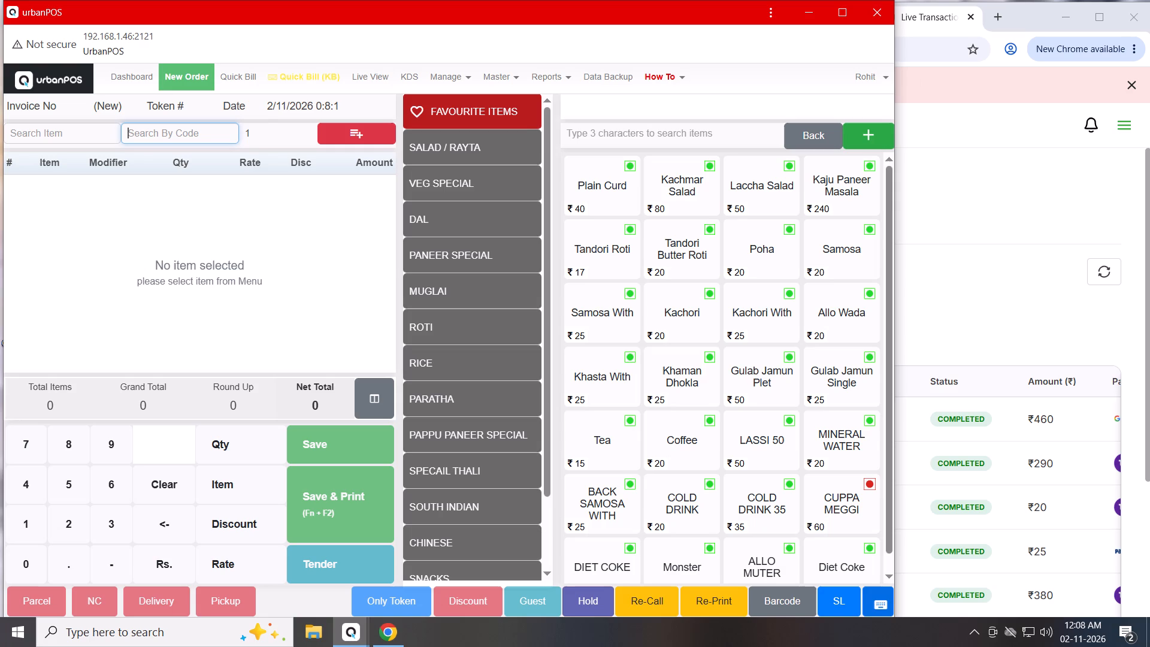
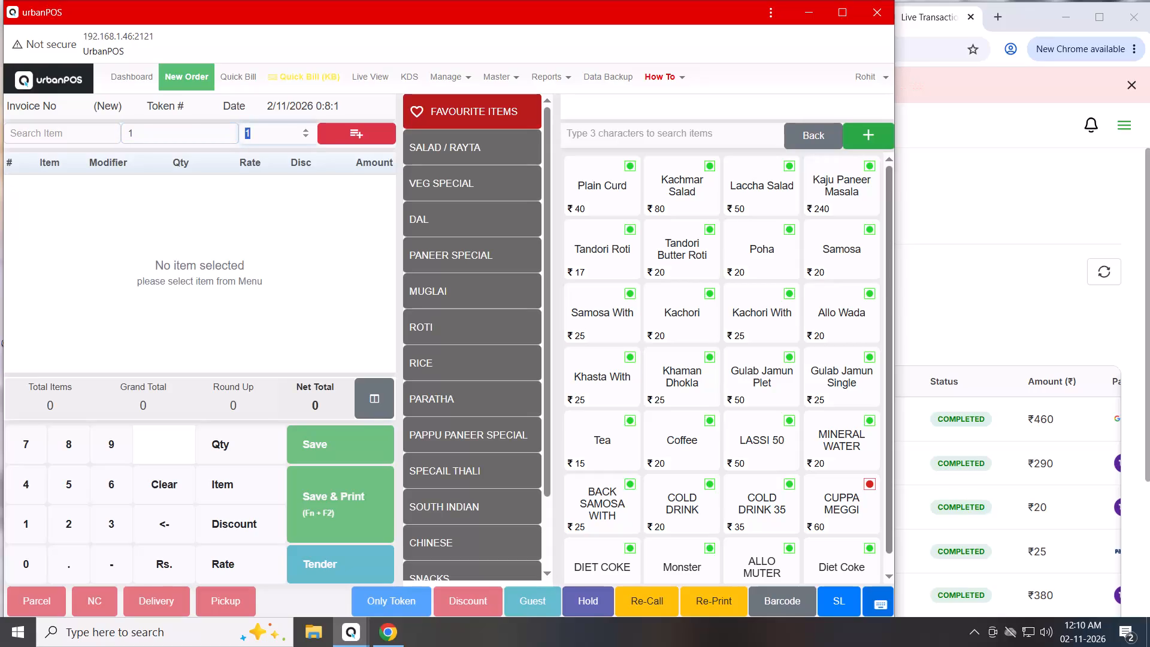
# Add the Tea already entered as code 1 with quantity 4, and save and print the order.
pyautogui.press('4')
pyautogui.press('Return')
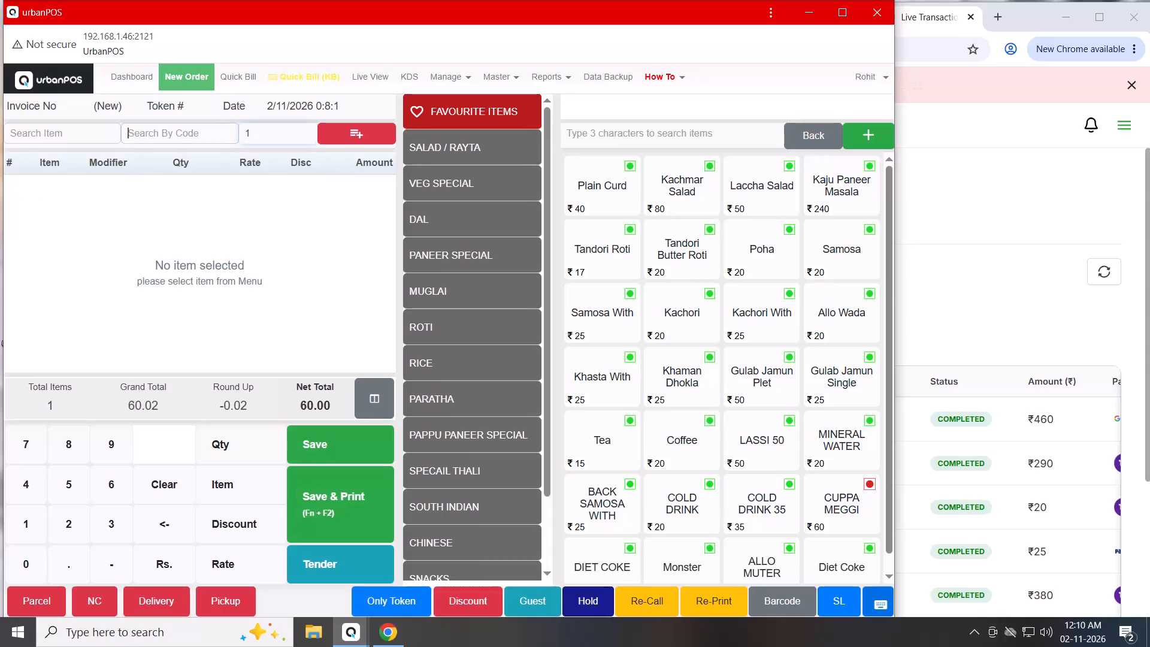
pyautogui.press('F2')
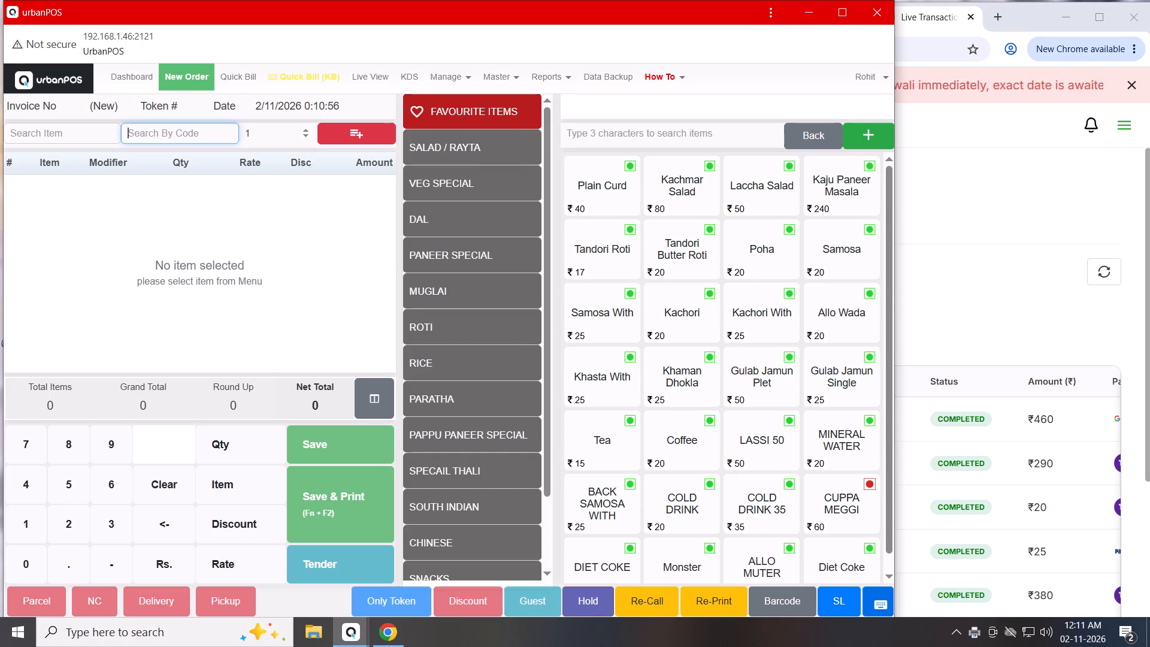
# Add one Poha to a new order using code 02, and save and print it.
pyautogui.write('02')
pyautogui.press('Return')
pyautogui.press('Return')
pyautogui.press('F2')
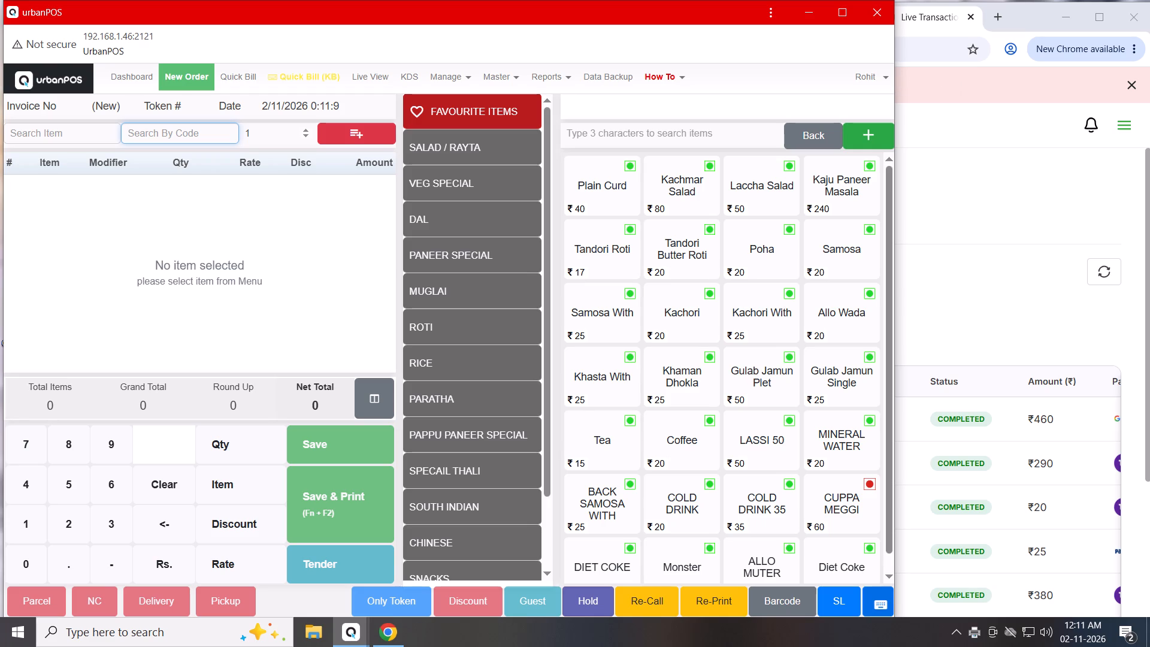
# Add three Tea to a new order using code 1, and save and print it.
pyautogui.press('1')
pyautogui.press('Return')
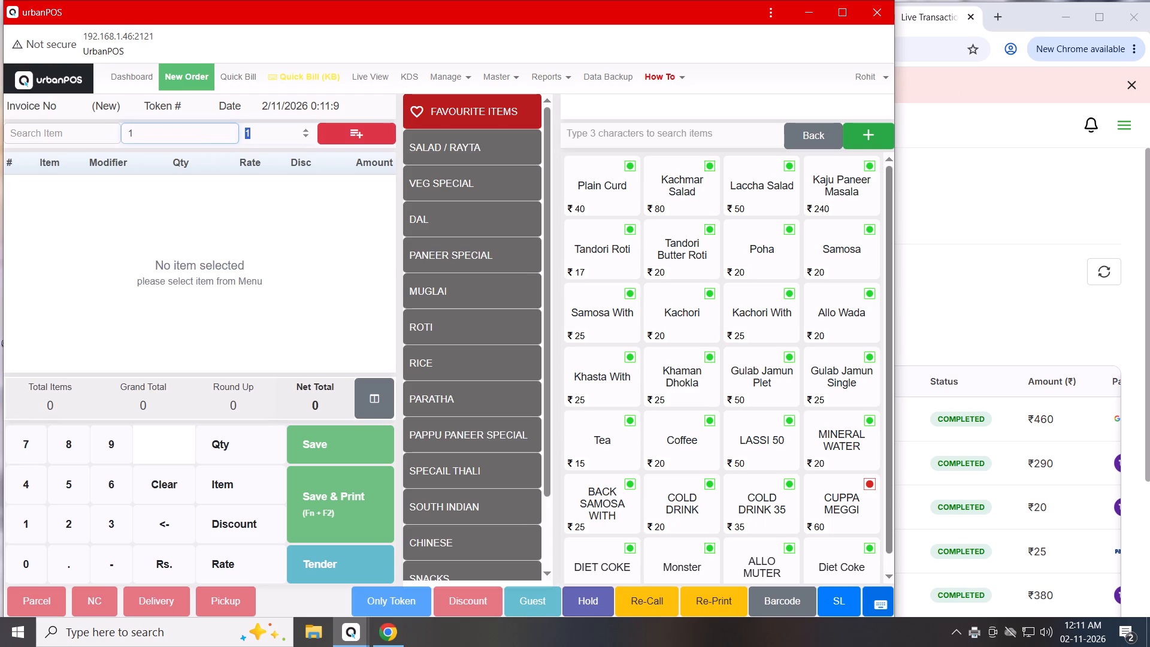
pyautogui.press('3')
pyautogui.press('Return')
pyautogui.press('F2')
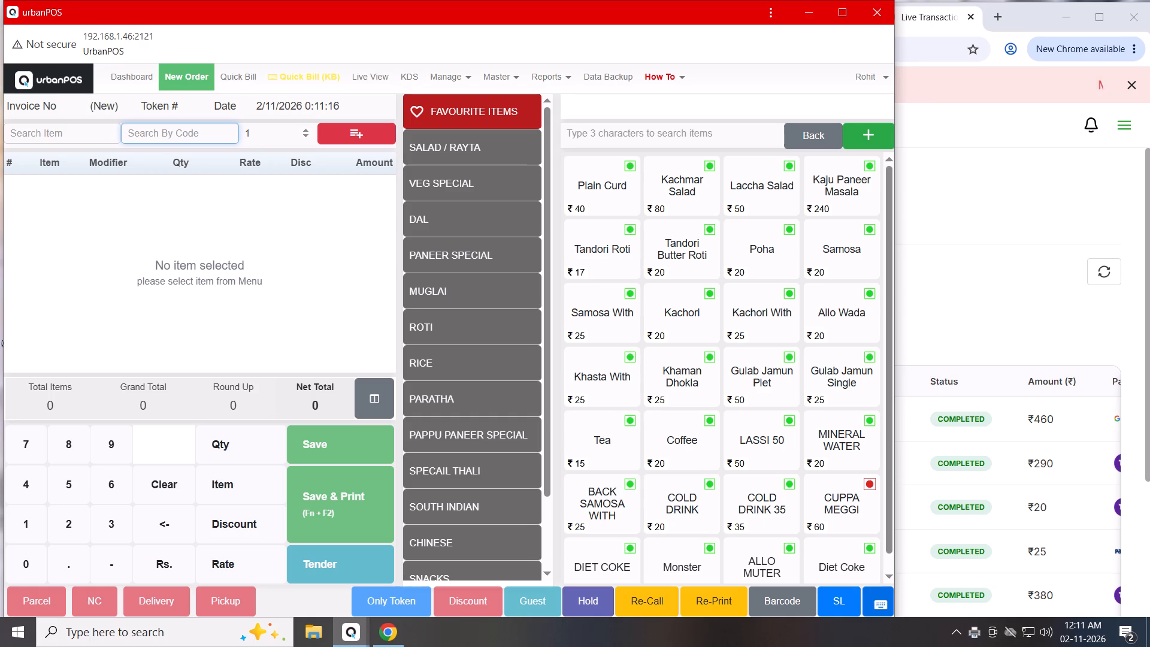
# Ring up a new order of four Poha (code 02) and four Tea (code 1), and save and print it.
pyautogui.write('02')
pyautogui.press('Return')
pyautogui.press('4')
pyautogui.press('Return')
pyautogui.press('1')
pyautogui.press('Return')
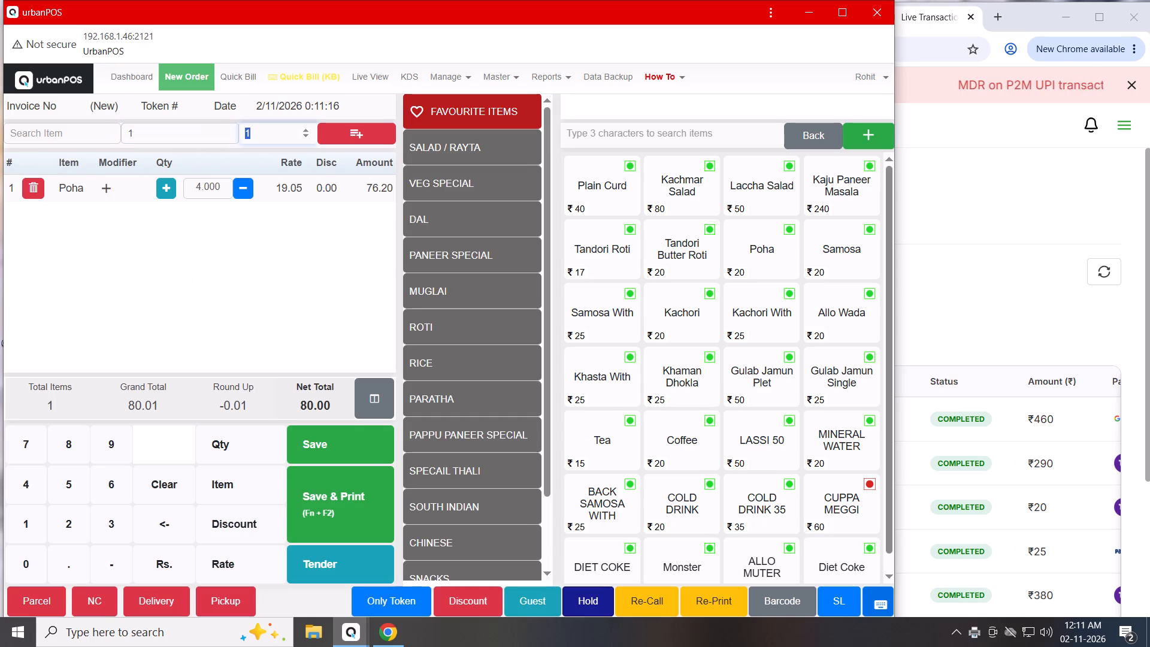
pyautogui.press('4')
pyautogui.press('Return')
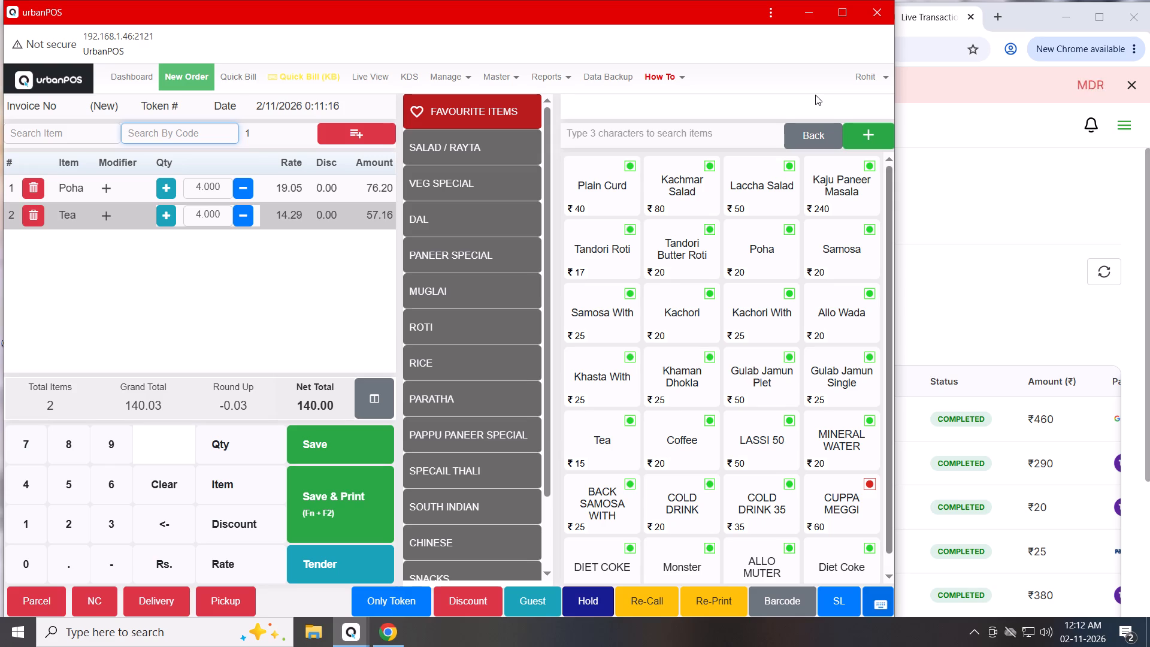
pyautogui.press('F2')
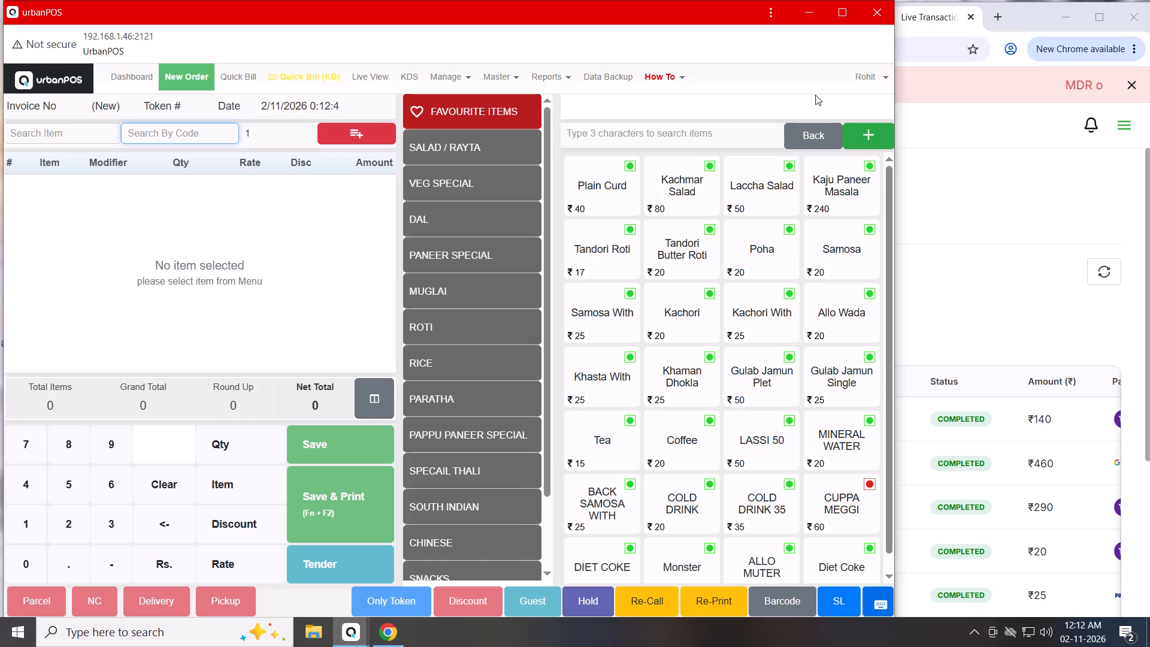
# Ring up a new order of one Poha (code 02) and one Tea (code 1), and save and print it.
pyautogui.write('02')
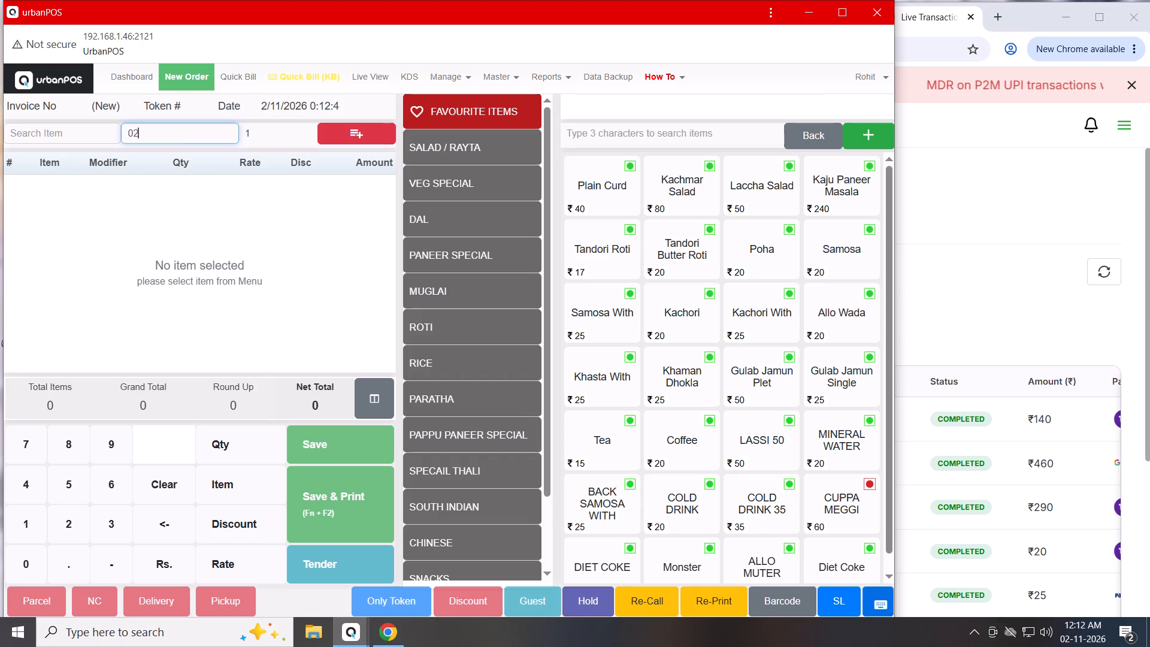
pyautogui.press('Return')
pyautogui.press('Return')
pyautogui.press('1')
pyautogui.press('Return')
pyautogui.press('Return')
pyautogui.press('F2')
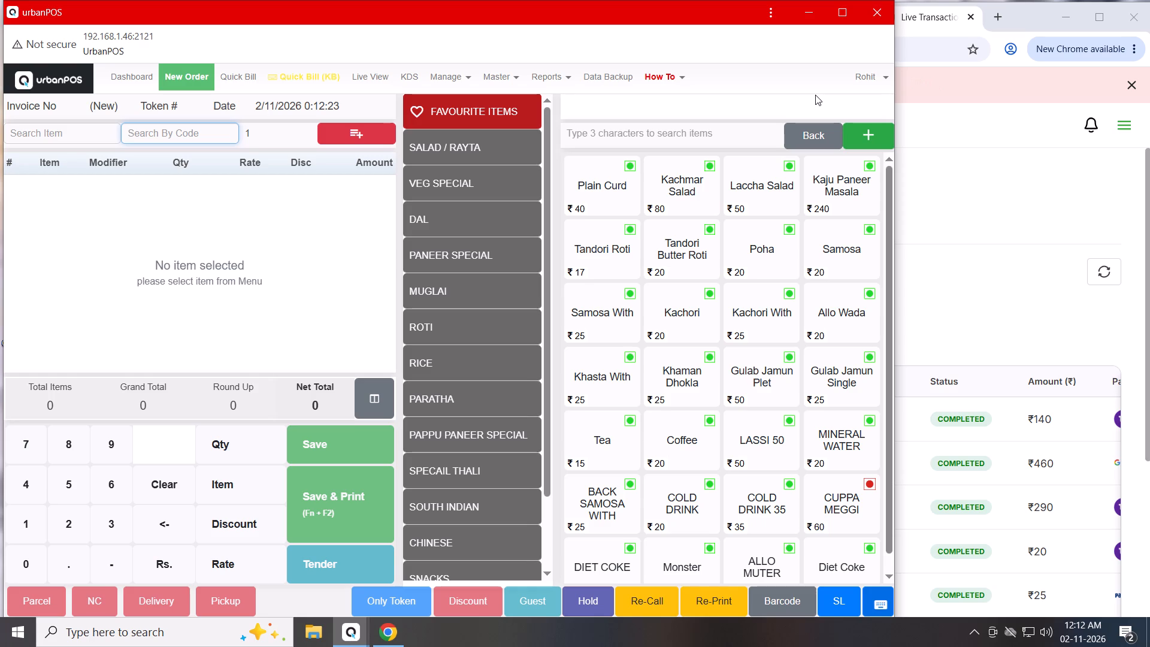
# Add a single Poha to a new order using code 02, and save and print it.
pyautogui.write('02')
pyautogui.press('Return')
pyautogui.press('Return')
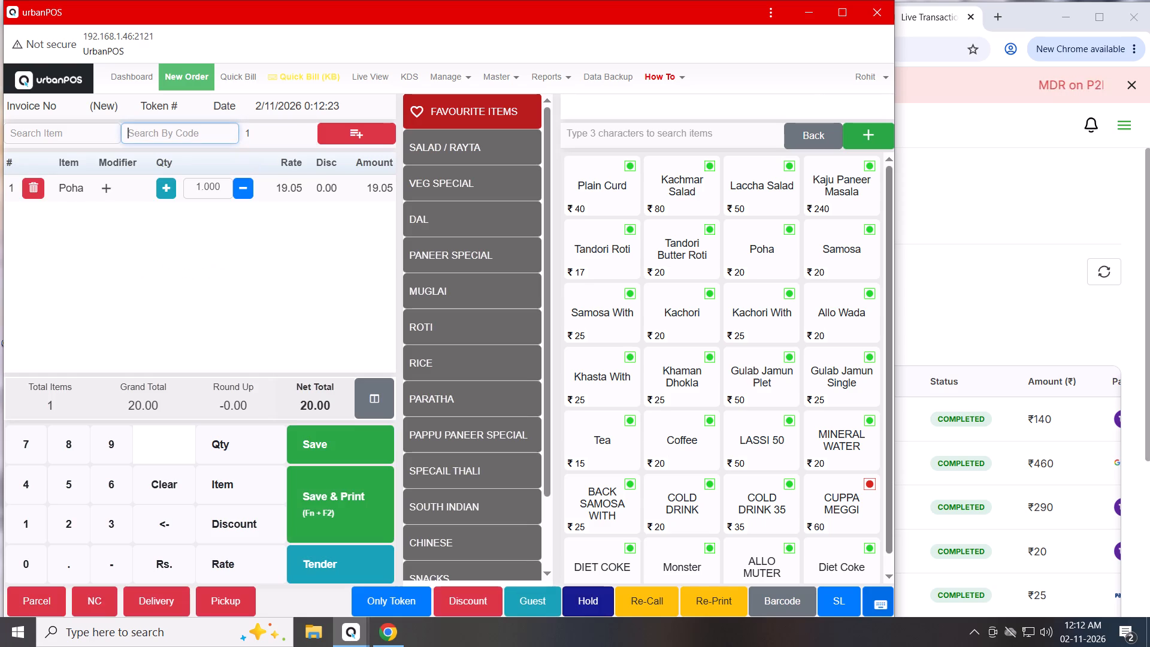
pyautogui.press('F2')
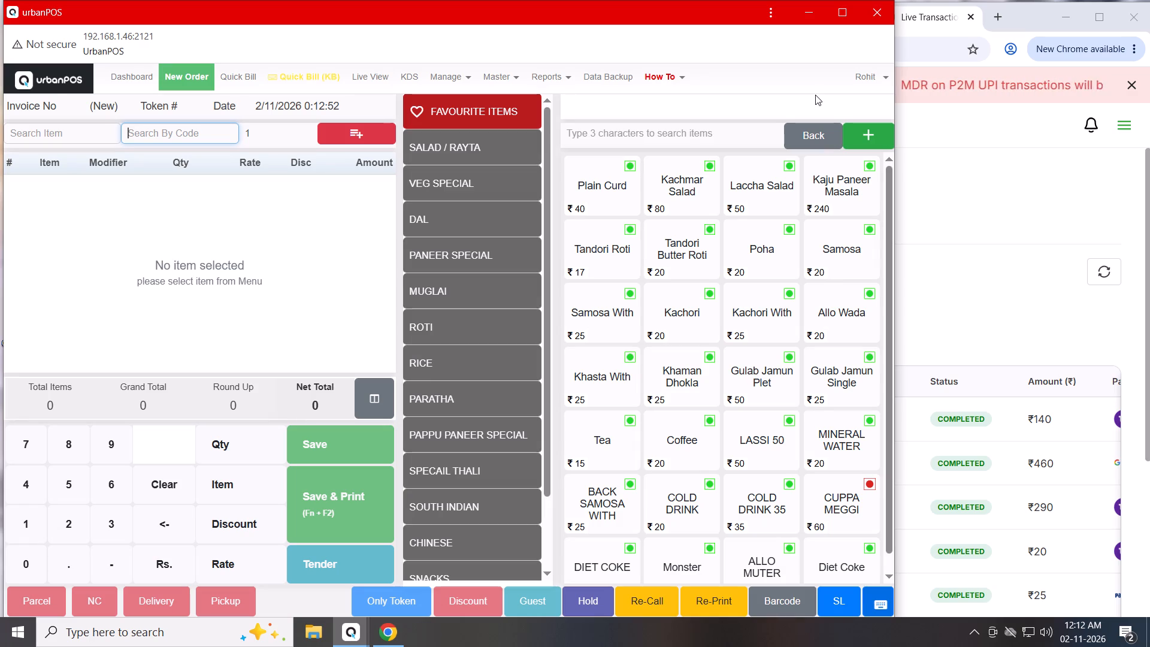